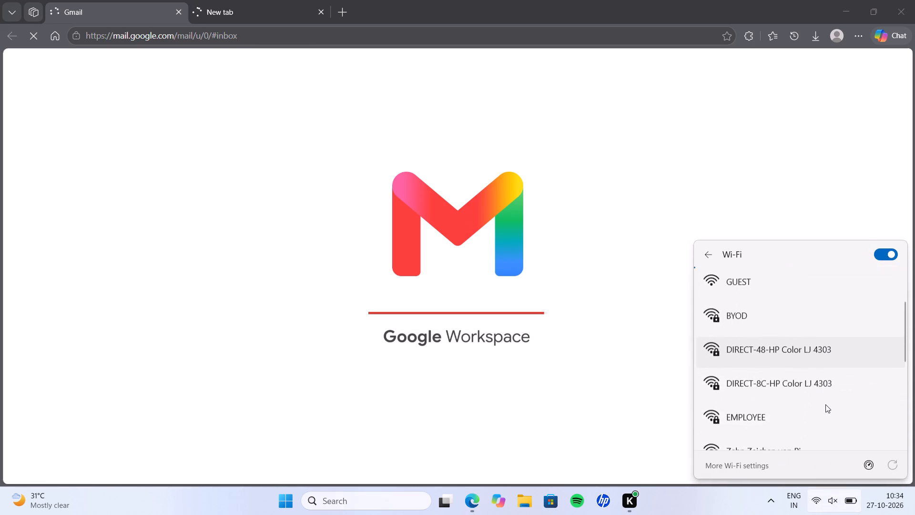
# Find the AndroidAP_5680 network among the available Wi-Fi networks and select it to expand its connection options.
pyautogui.scroll(-6, 825, 404)
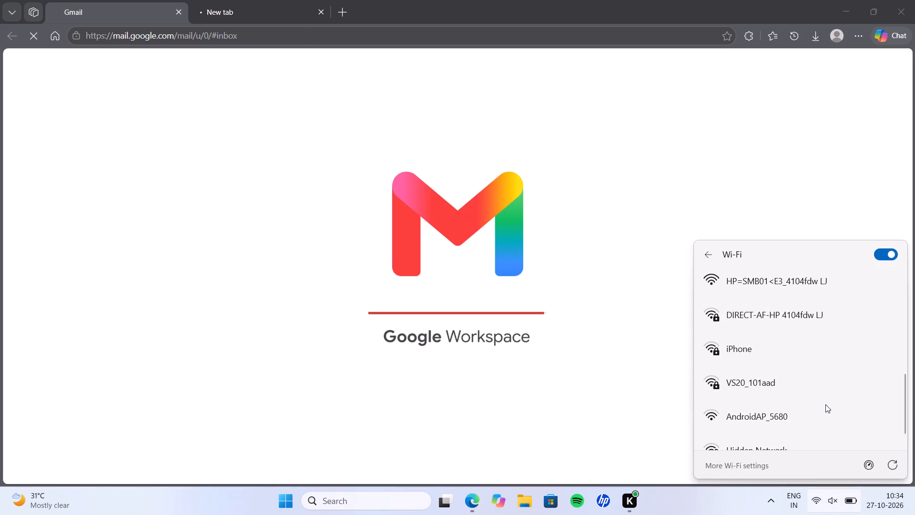
pyautogui.scroll(-3, 825, 404)
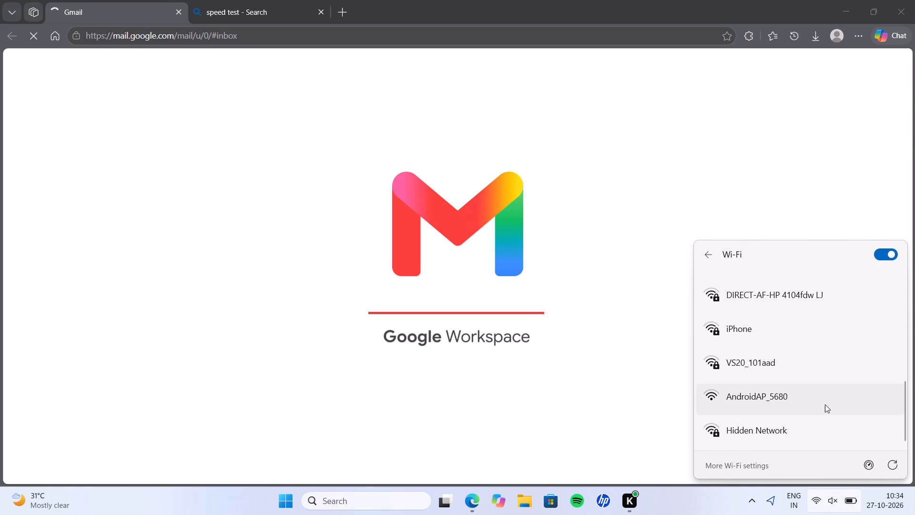
pyautogui.click(825, 404)
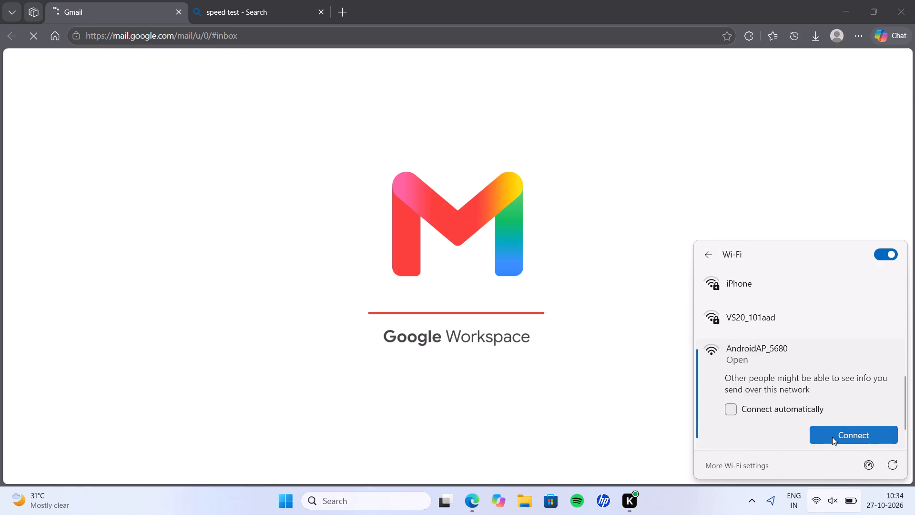
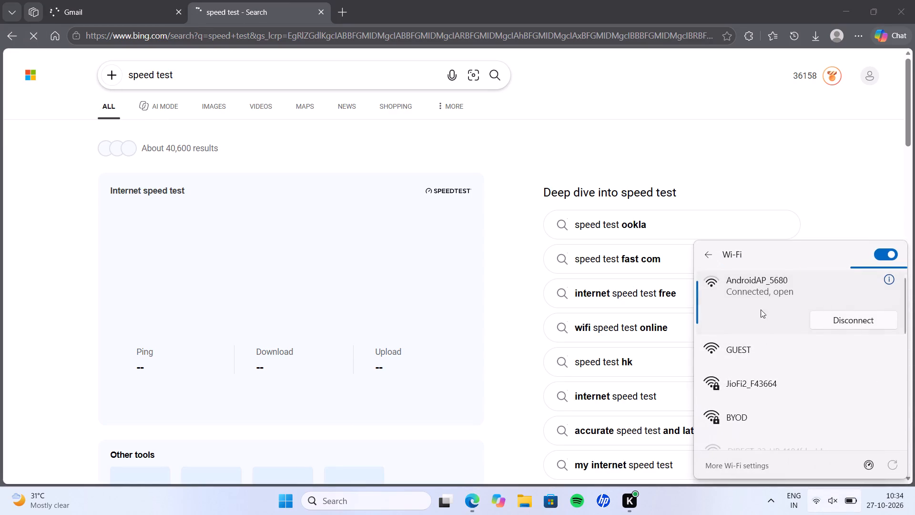
# Open the AndroidAP_5680 network's properties and examine its profile, IP, DNS and connection details.
pyautogui.click(891, 279)
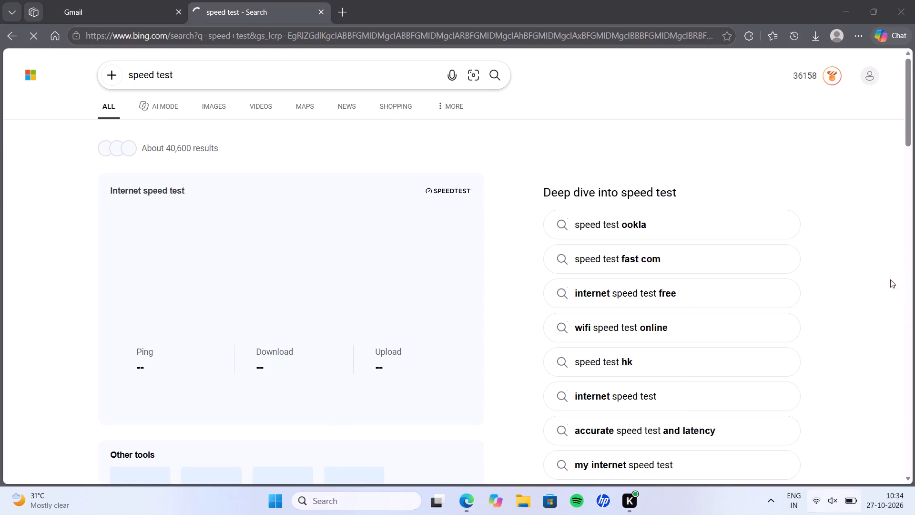
pyautogui.scroll(2, 593, 215)
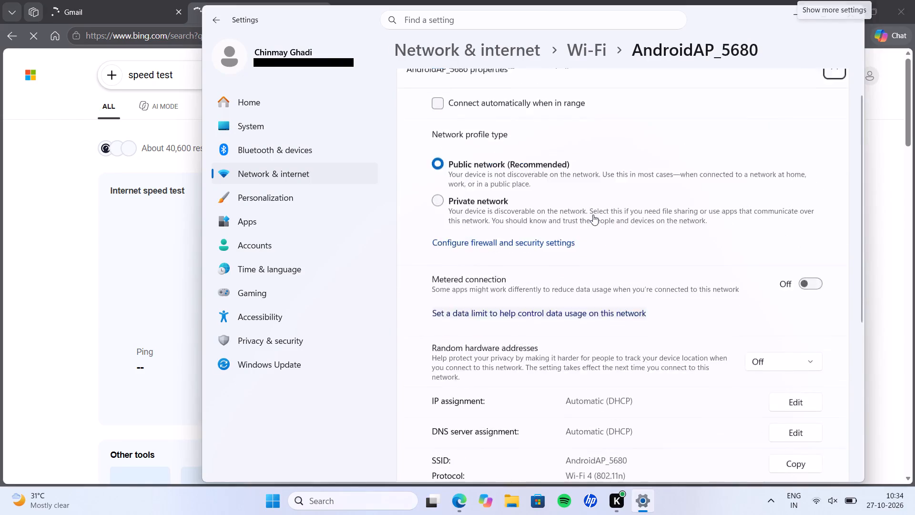
pyautogui.scroll(-12, 548, 240)
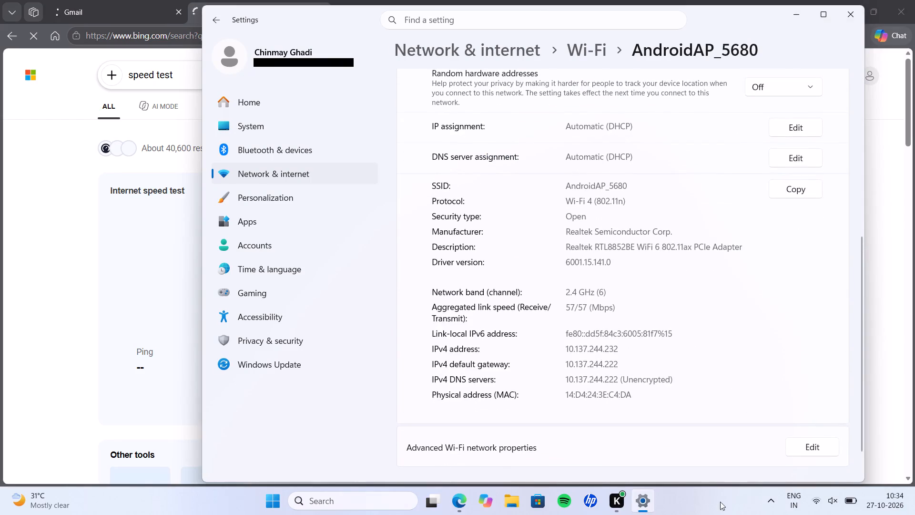
pyautogui.scroll(5, 807, 400)
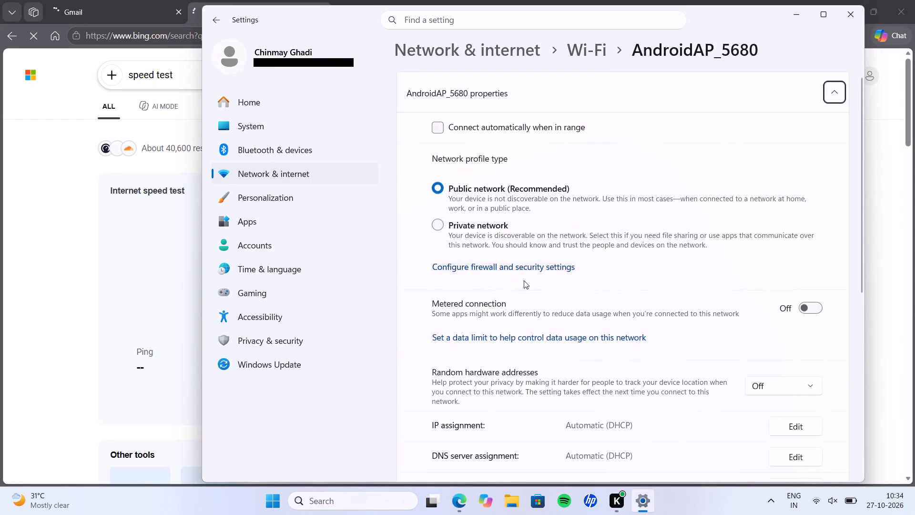
pyautogui.scroll(-8, 523, 279)
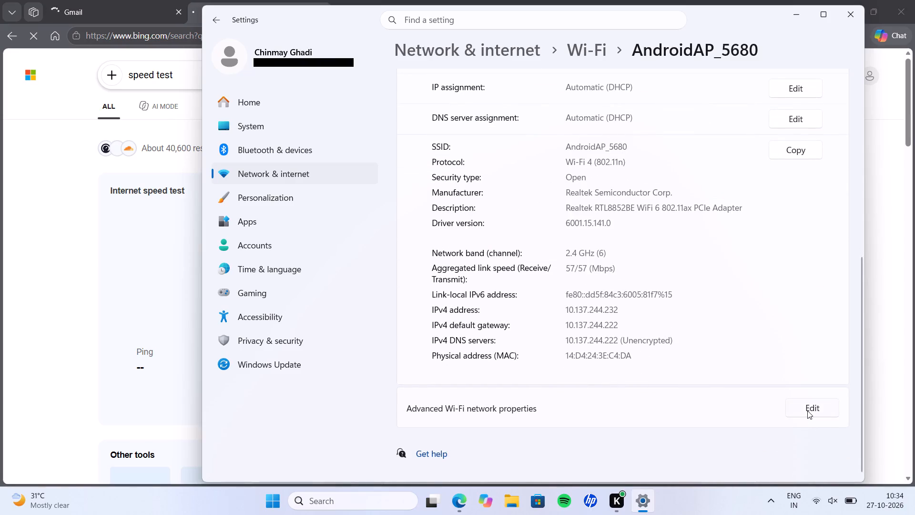
pyautogui.scroll(5, 675, 226)
# Go back to the Wi-Fi settings and reopen the AndroidAP_5680 properties from the available networks.
pyautogui.click(581, 54)
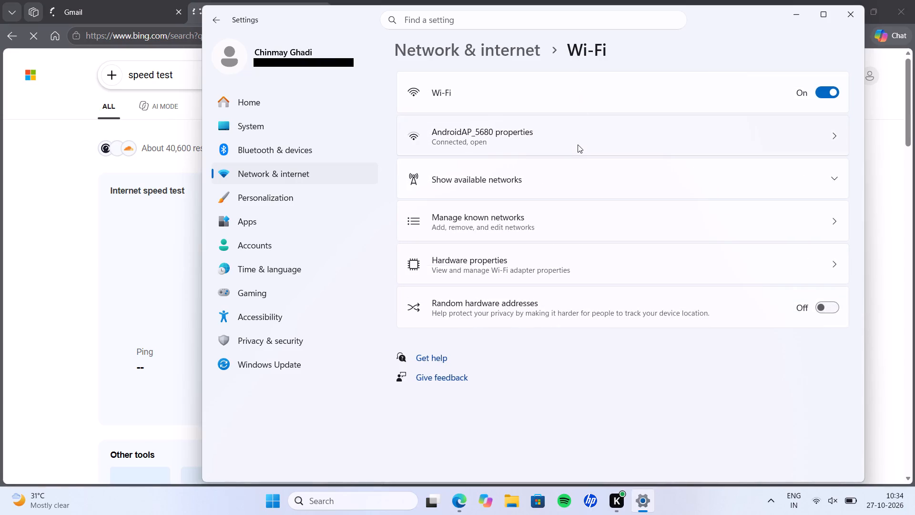
pyautogui.click(578, 147)
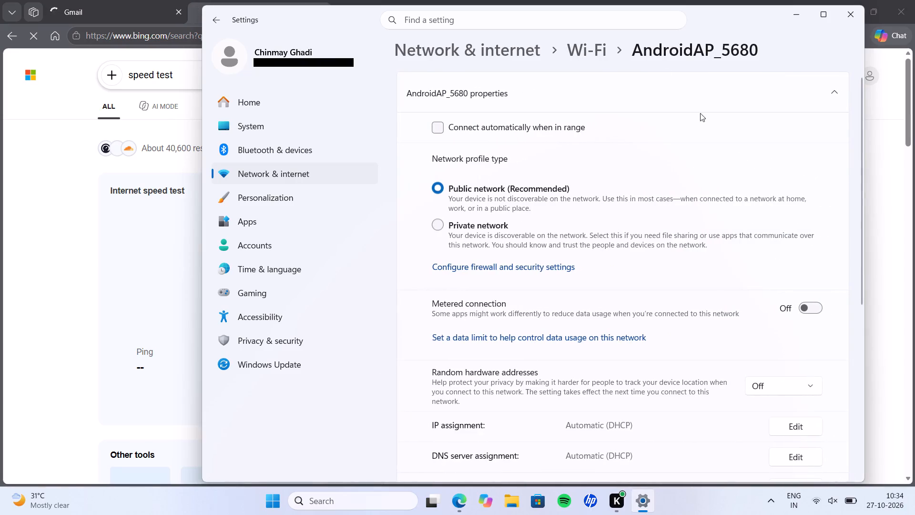
pyautogui.click(592, 56)
pyautogui.click(798, 191)
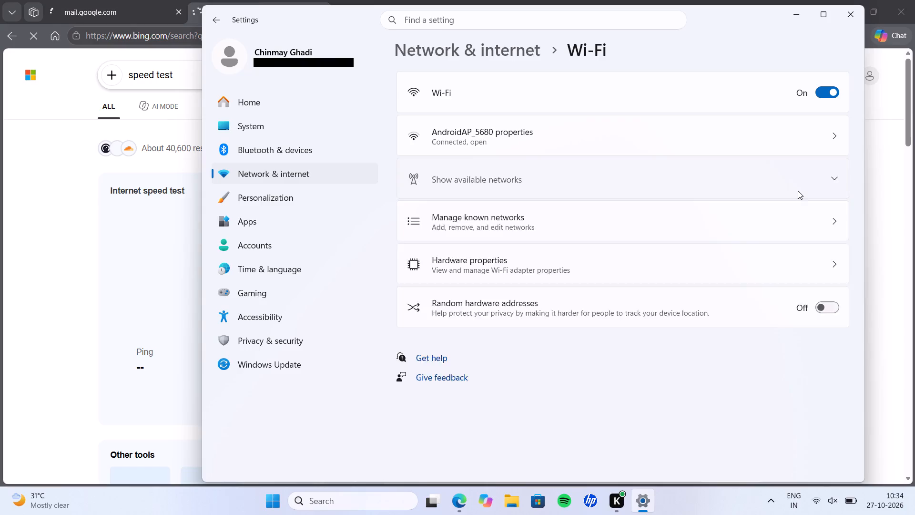
pyautogui.click(834, 210)
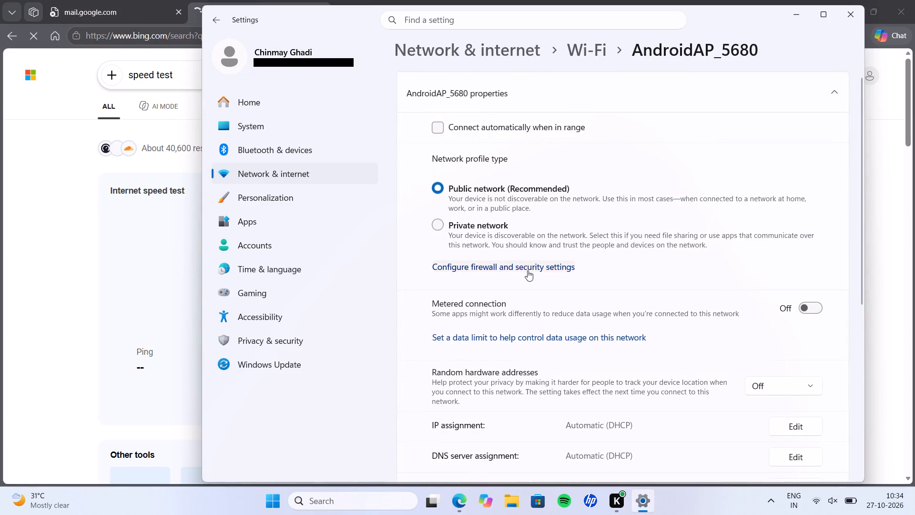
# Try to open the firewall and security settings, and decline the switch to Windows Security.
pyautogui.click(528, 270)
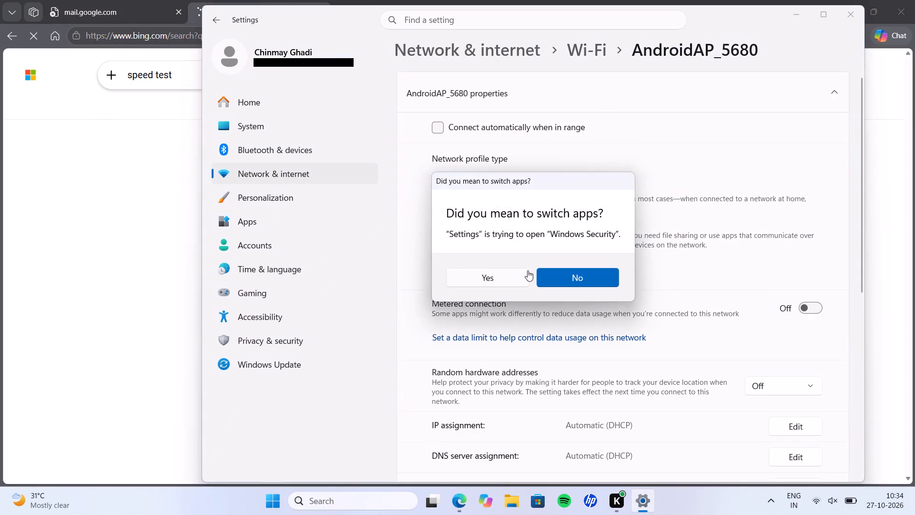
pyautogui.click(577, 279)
# Examine the connection and security settings in AndroidAP_5680's advanced Wi-Fi network properties, and close them without changes.
pyautogui.scroll(-5, 663, 288)
pyautogui.scroll(2, 663, 288)
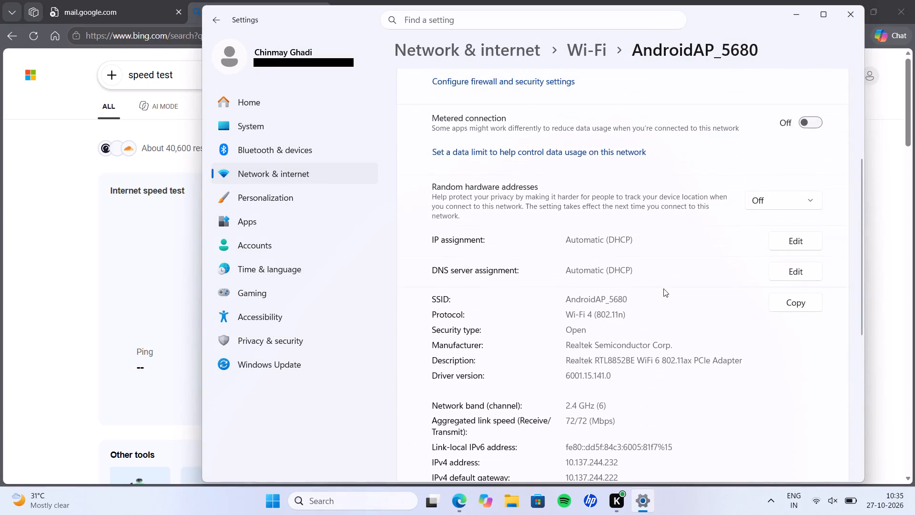
pyautogui.scroll(-6, 669, 269)
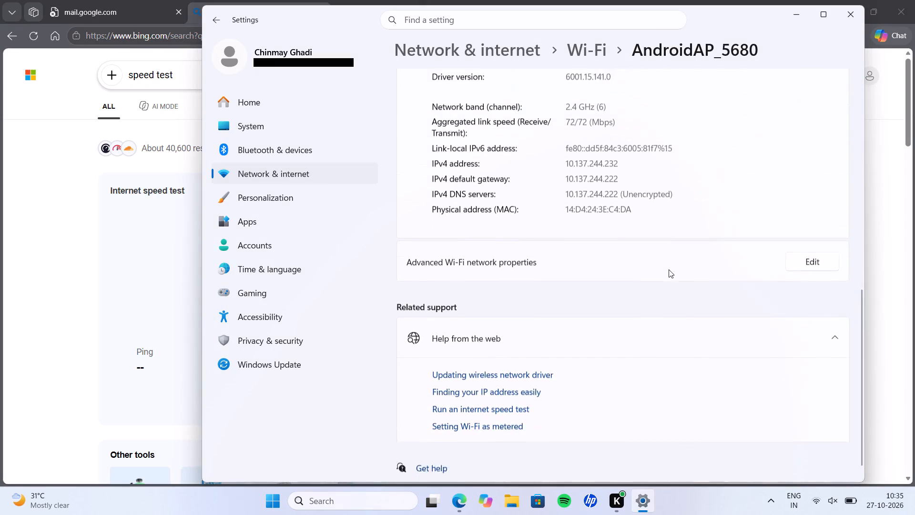
pyautogui.scroll(-4, 725, 256)
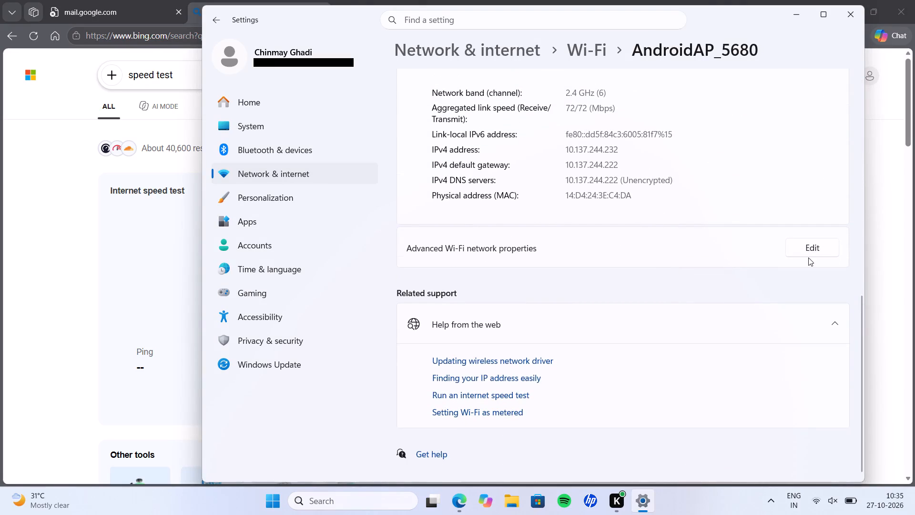
pyautogui.click(808, 257)
pyautogui.click(807, 254)
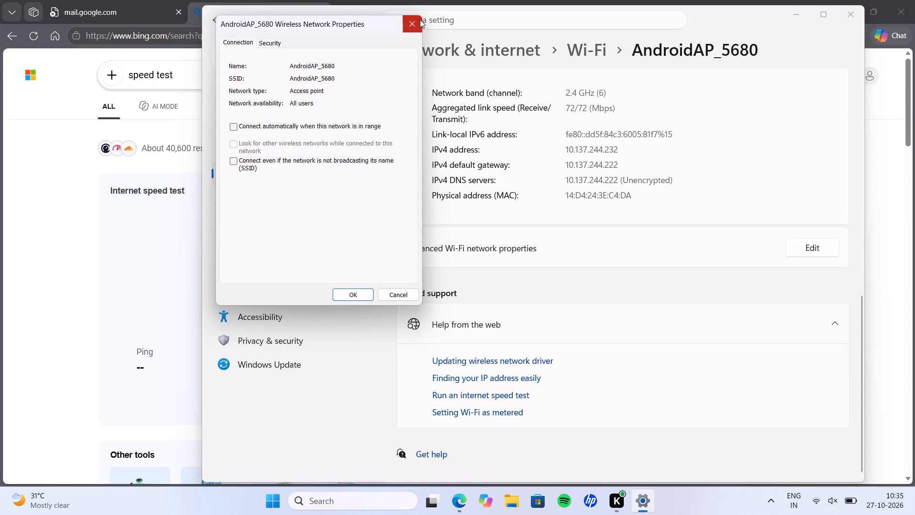
pyautogui.click(270, 41)
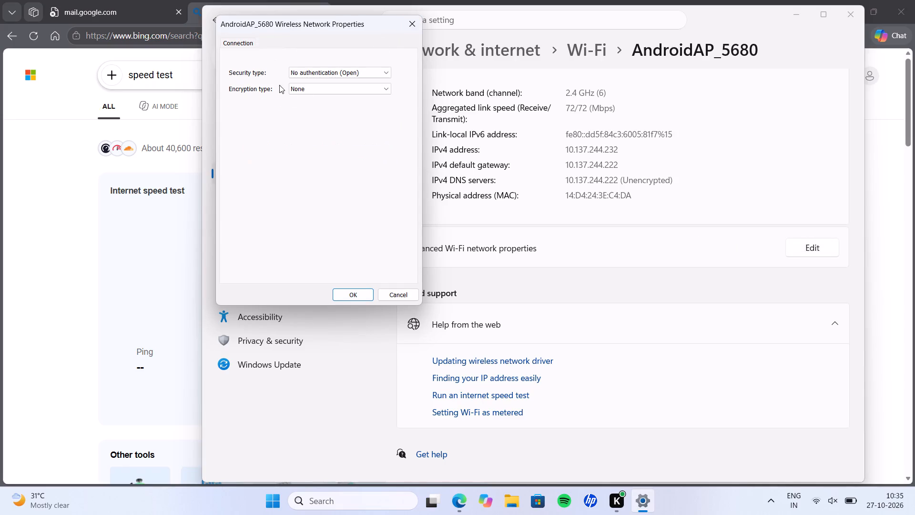
pyautogui.click(406, 22)
# Show the available networks in the Wi-Fi settings and connect to JioFi2_F43664, keeping automatic connection enabled.
pyautogui.scroll(9, 492, 127)
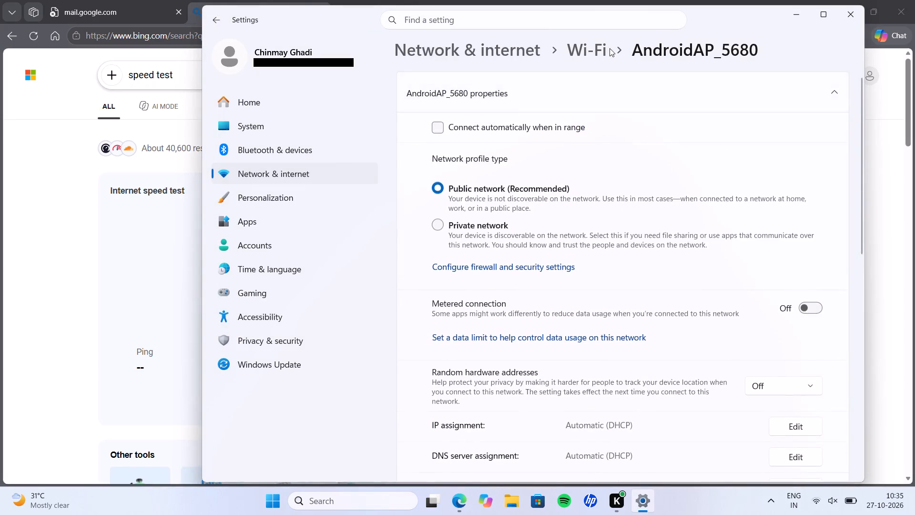
pyautogui.click(590, 48)
pyautogui.click(519, 201)
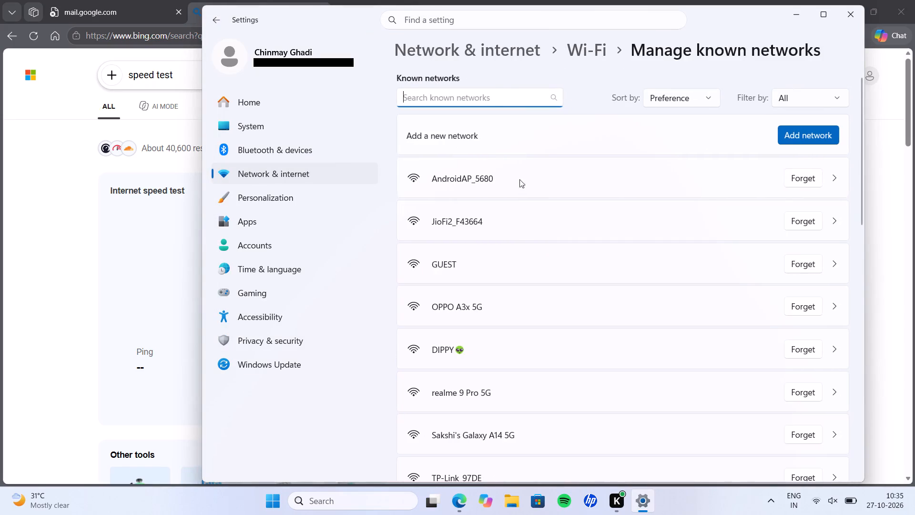
pyautogui.click(592, 57)
pyautogui.click(518, 189)
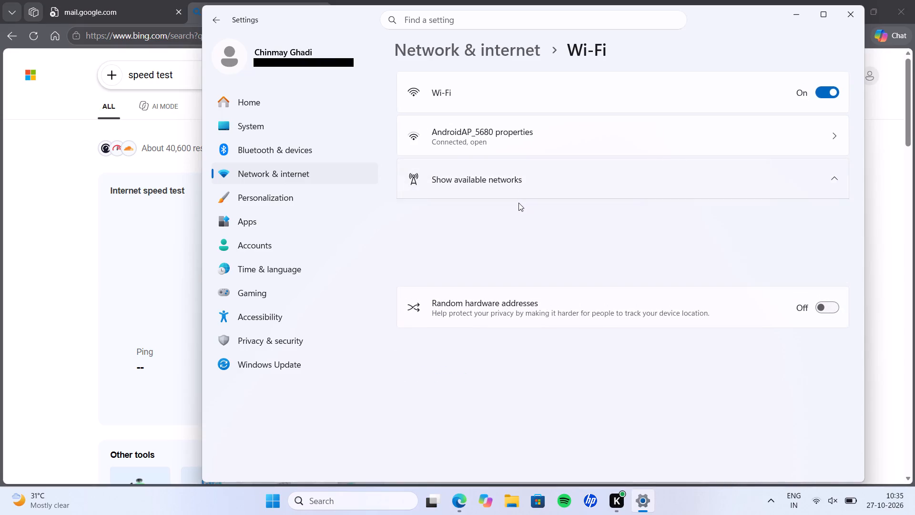
pyautogui.click(481, 313)
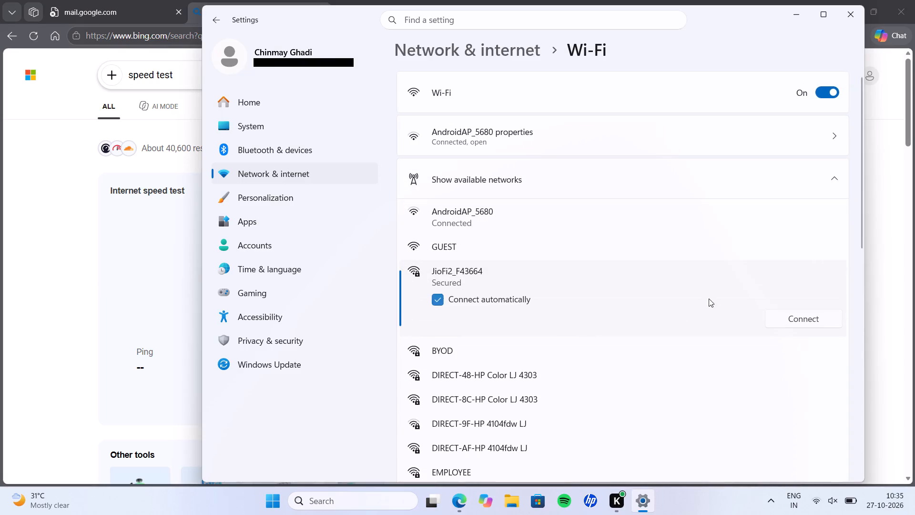
pyautogui.click(796, 324)
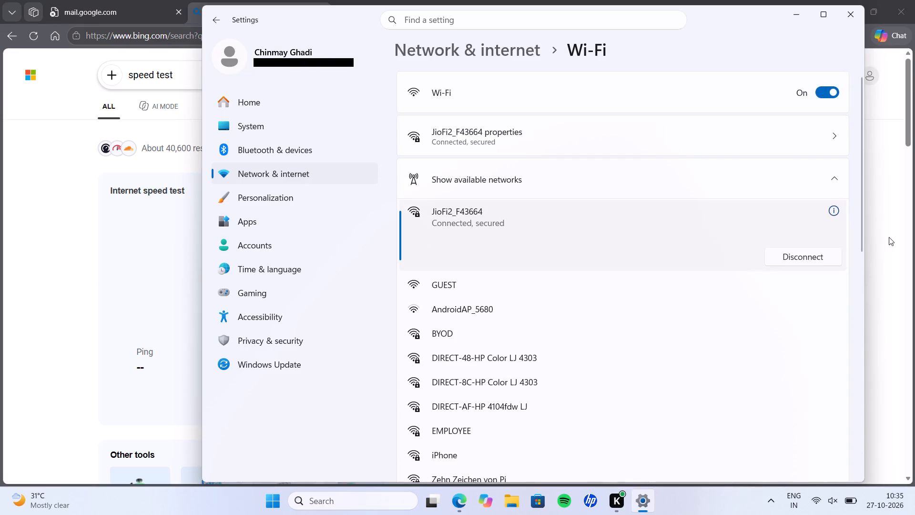
# Switch back to the speed test search page in the browser.
pyautogui.click(889, 237)
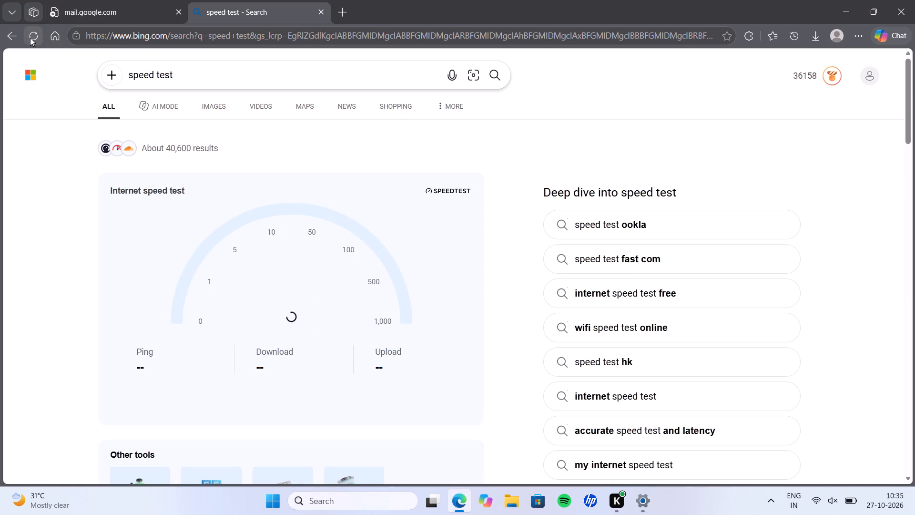
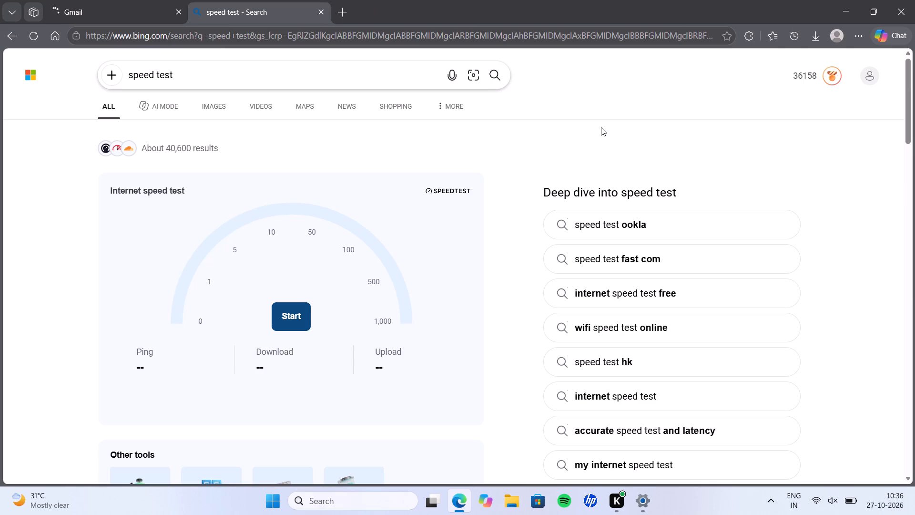
# Run the internet speed test from the search results to measure the ping, download and upload.
pyautogui.click(276, 327)
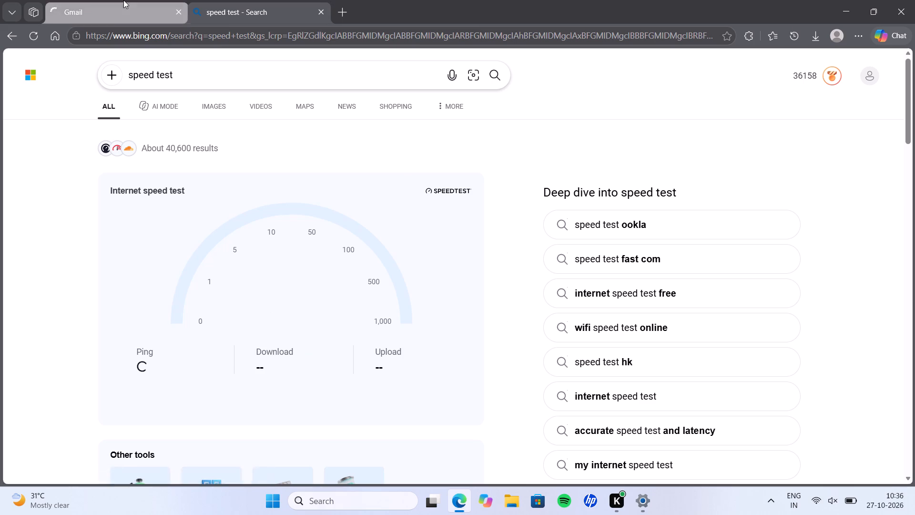
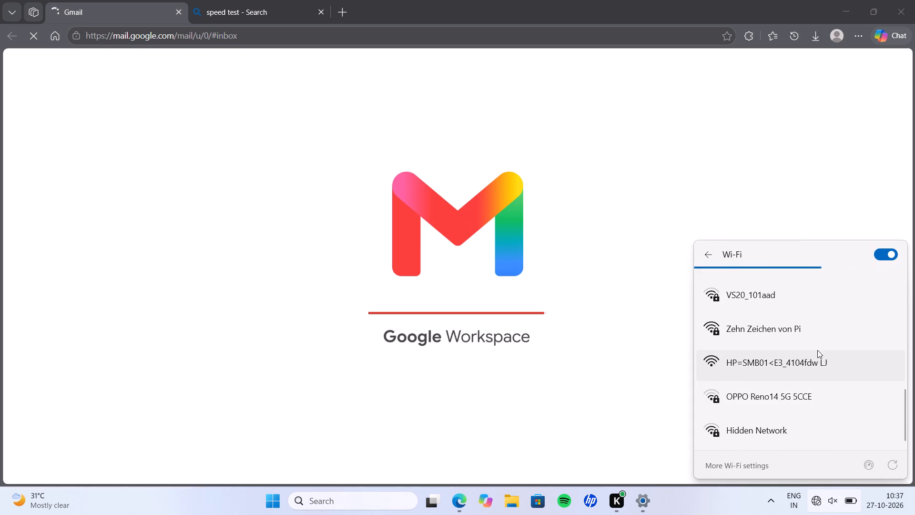
# Refresh the list of available Wi-Fi networks and look through it for a network to connect to.
pyautogui.scroll(20, 804, 342)
pyautogui.scroll(3, 804, 342)
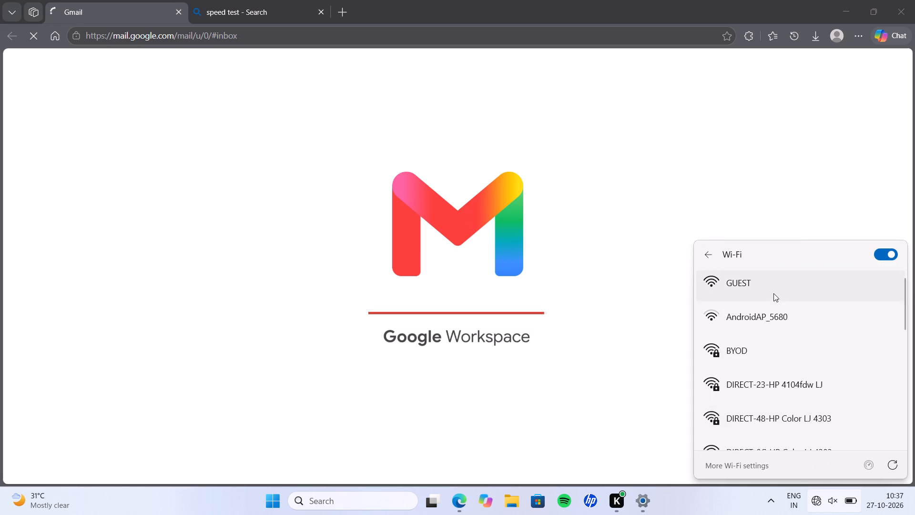
pyautogui.scroll(-16, 773, 293)
pyautogui.click(894, 466)
pyautogui.scroll(6, 847, 363)
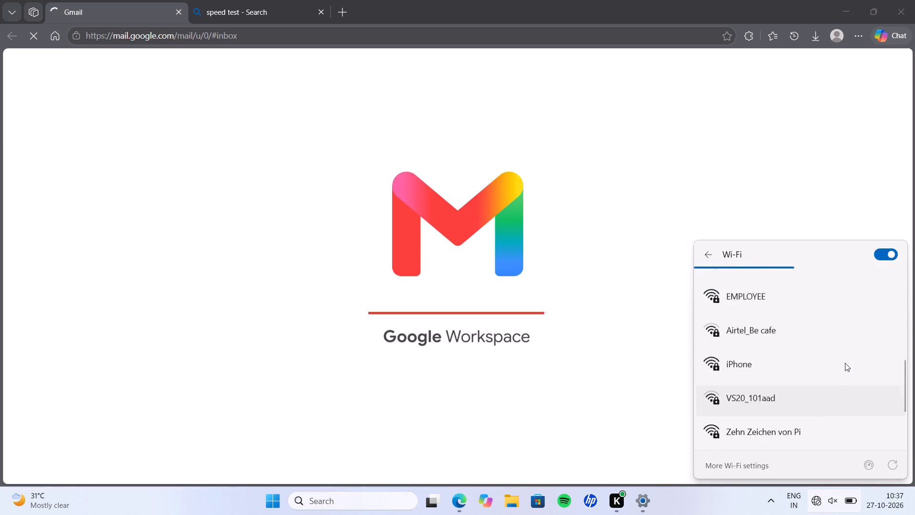
pyautogui.scroll(17, 845, 363)
pyautogui.scroll(-3, 781, 315)
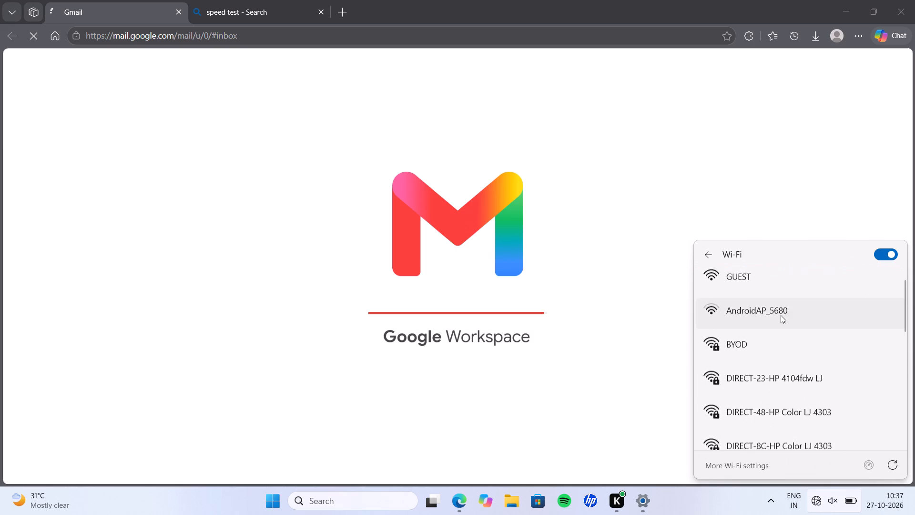
pyautogui.scroll(-11, 781, 315)
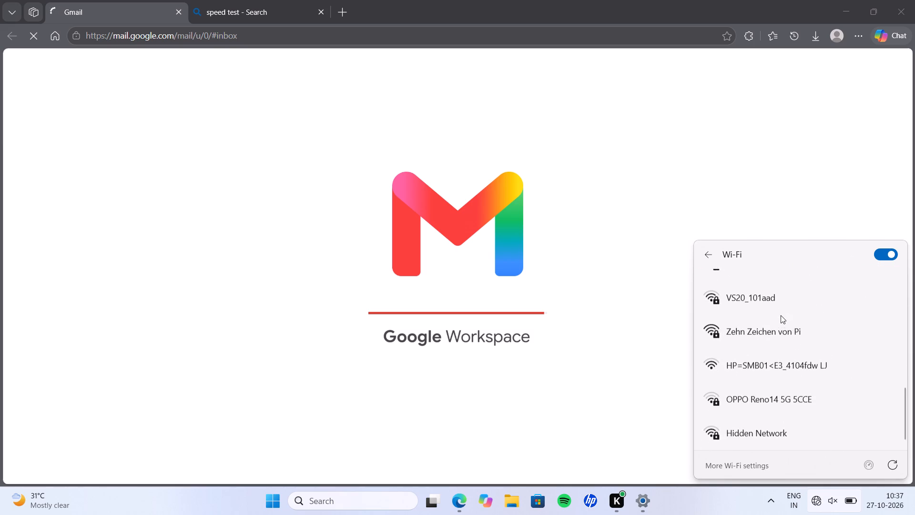
pyautogui.scroll(-4, 781, 315)
pyautogui.scroll(20, 781, 315)
pyautogui.scroll(1, 781, 315)
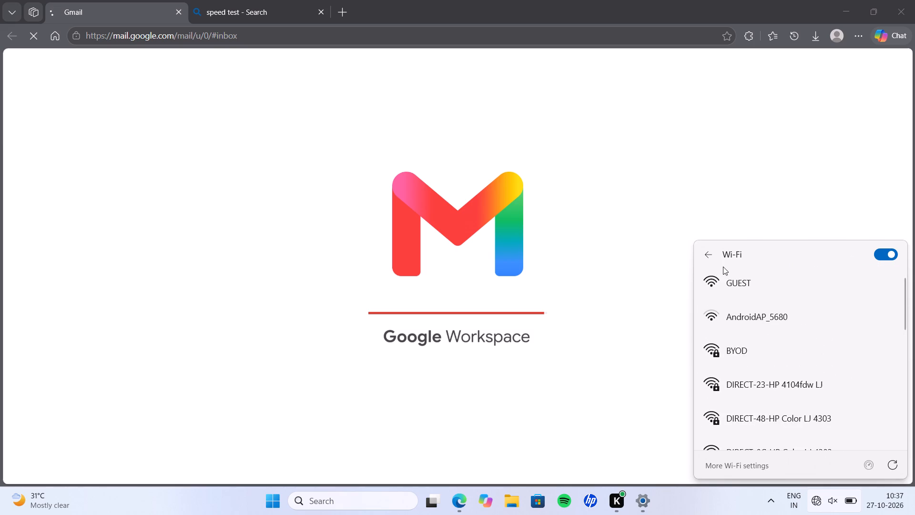
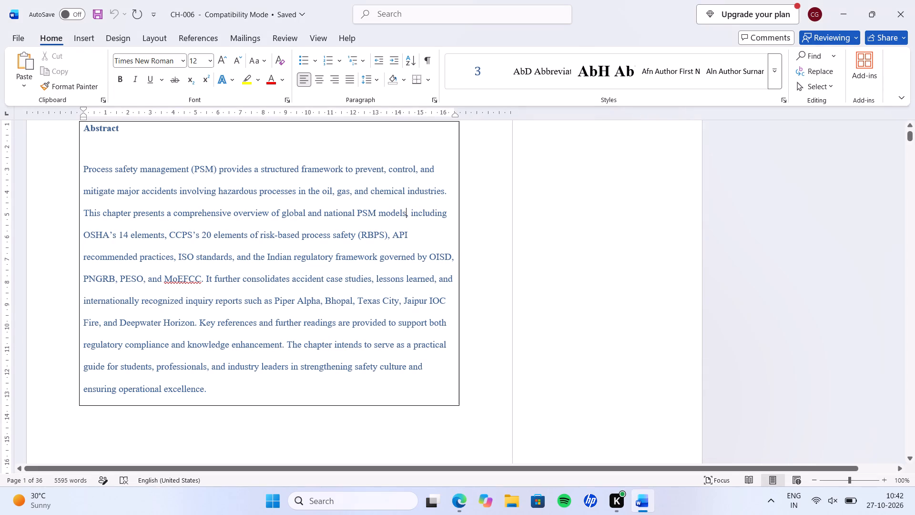
# Examine the chapter's sections after the Abstract, from the introduction through the start of section 6.5.
pyautogui.scroll(-20, 310, 261)
pyautogui.scroll(-13, 310, 261)
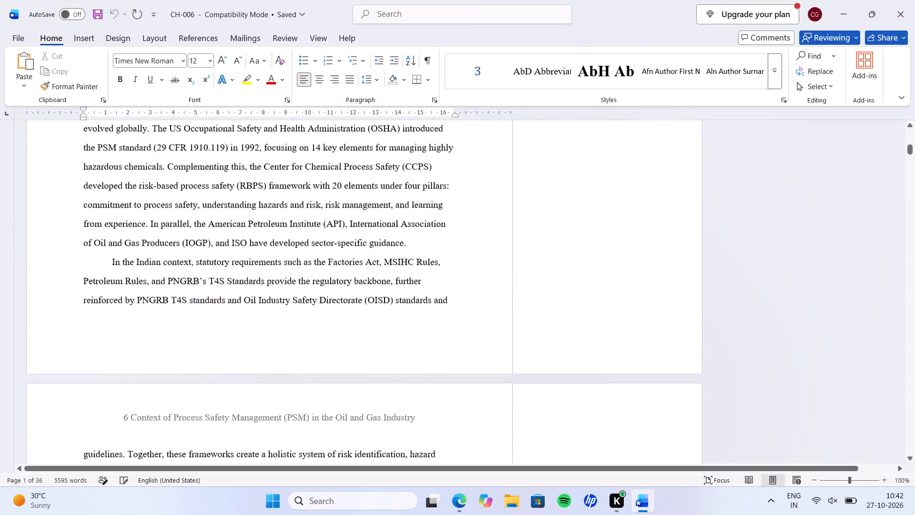
pyautogui.scroll(-20, 307, 265)
pyautogui.scroll(-20, 307, 265)
pyautogui.scroll(-16, 307, 265)
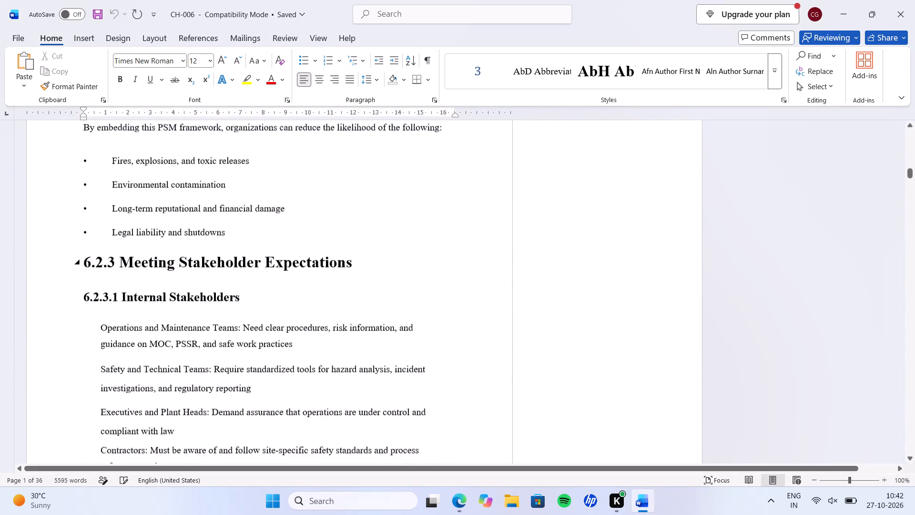
pyautogui.scroll(-20, 309, 257)
pyautogui.scroll(-20, 309, 257)
pyautogui.scroll(-14, 309, 257)
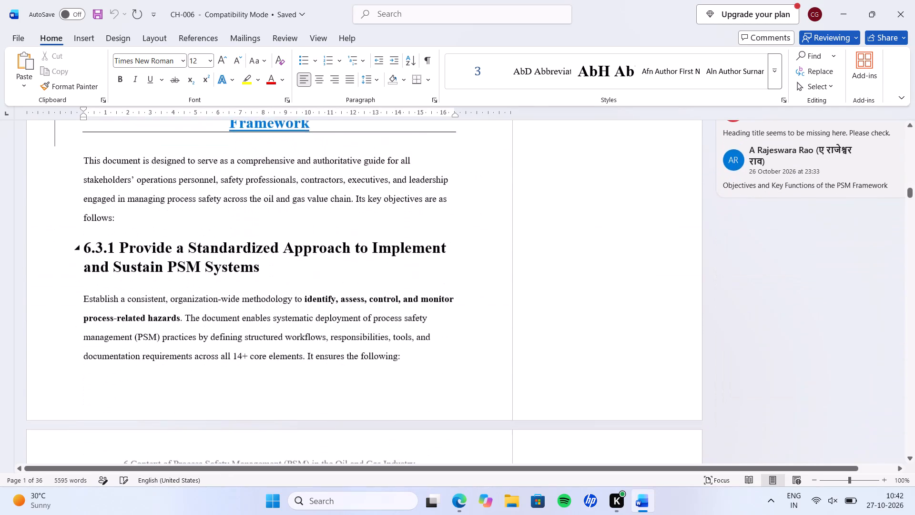
pyautogui.scroll(-20, 309, 253)
pyautogui.scroll(-17, 309, 253)
pyautogui.scroll(-5, 309, 253)
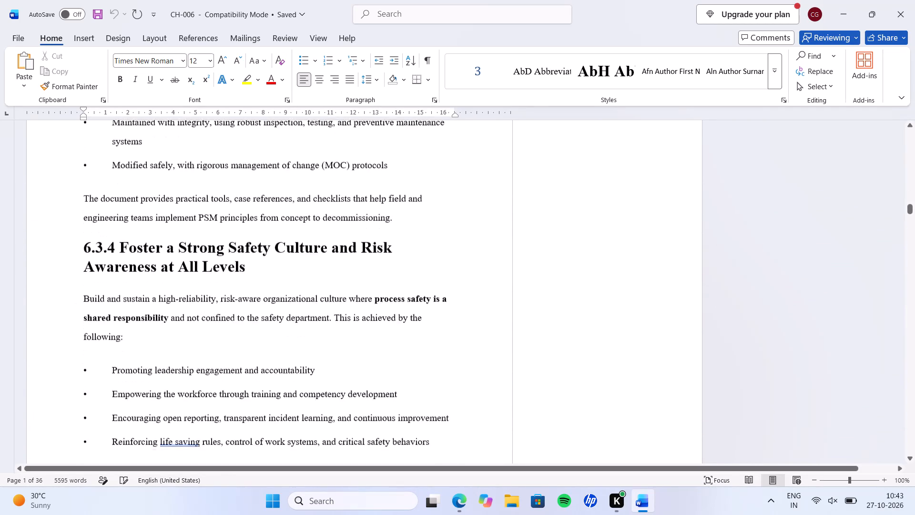
pyautogui.scroll(20, 309, 253)
pyautogui.scroll(12, 309, 253)
pyautogui.scroll(12, 309, 253)
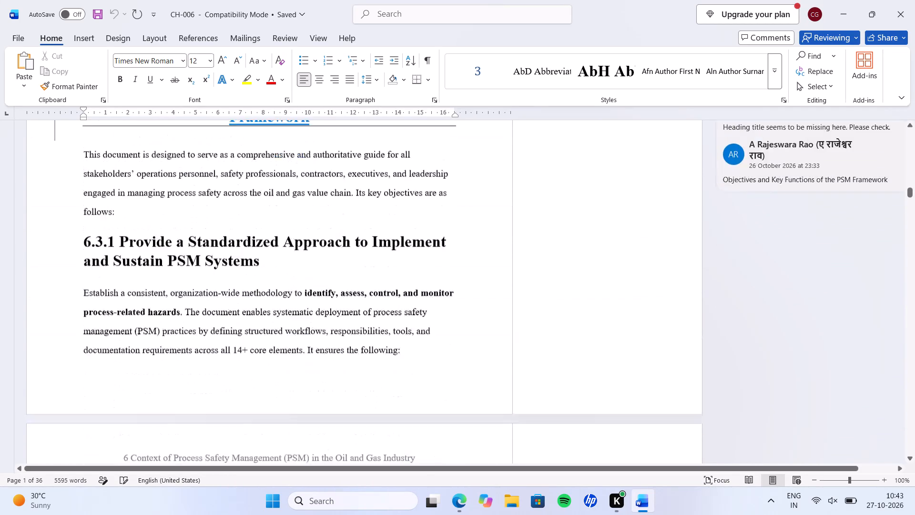
pyautogui.scroll(3, 309, 253)
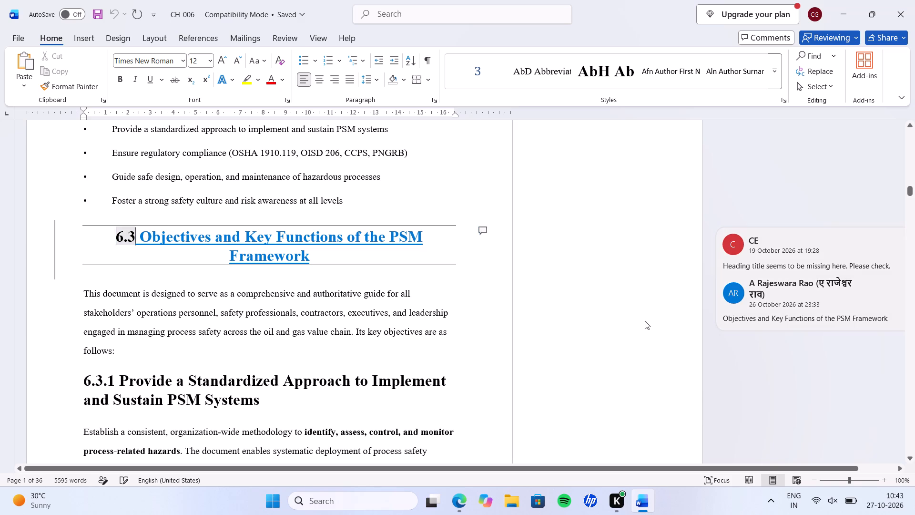
pyautogui.scroll(-20, 645, 321)
pyautogui.scroll(-20, 645, 321)
pyautogui.scroll(-9, 645, 321)
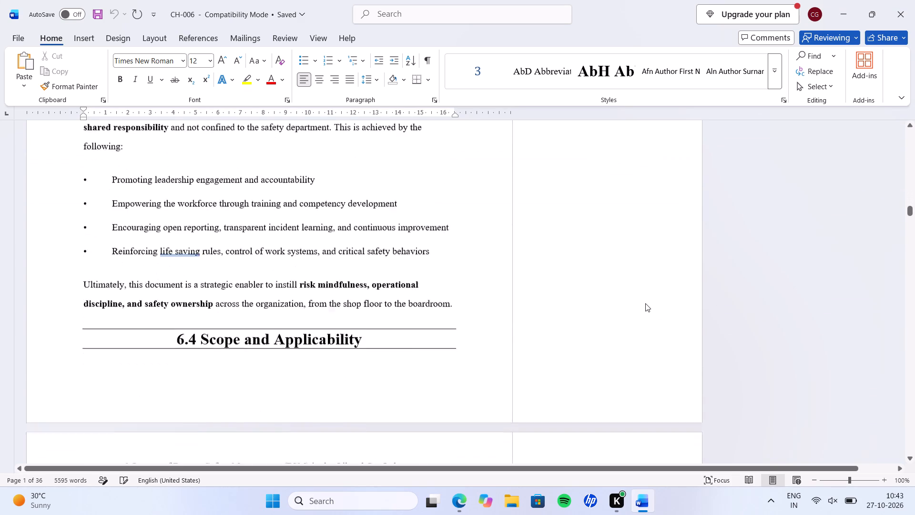
pyautogui.scroll(-20, 645, 303)
pyautogui.scroll(-20, 645, 303)
pyautogui.scroll(-5, 645, 303)
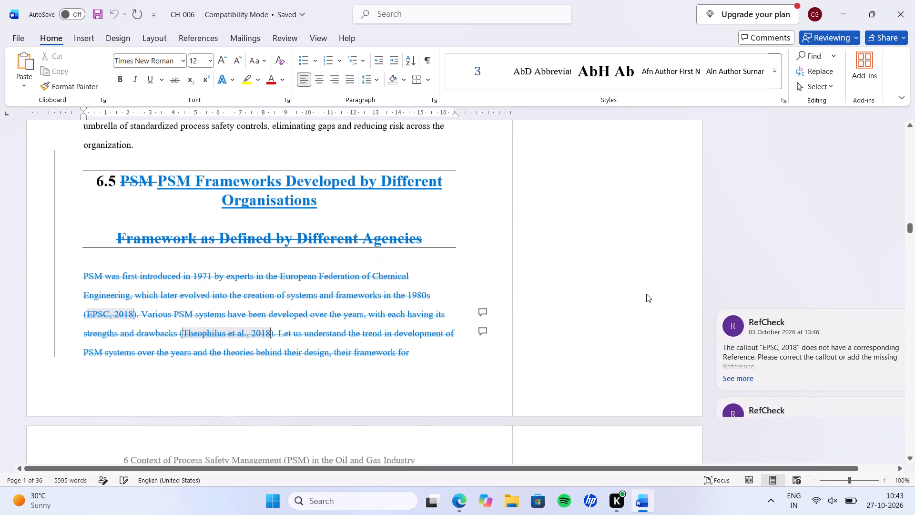
pyautogui.scroll(15, 646, 294)
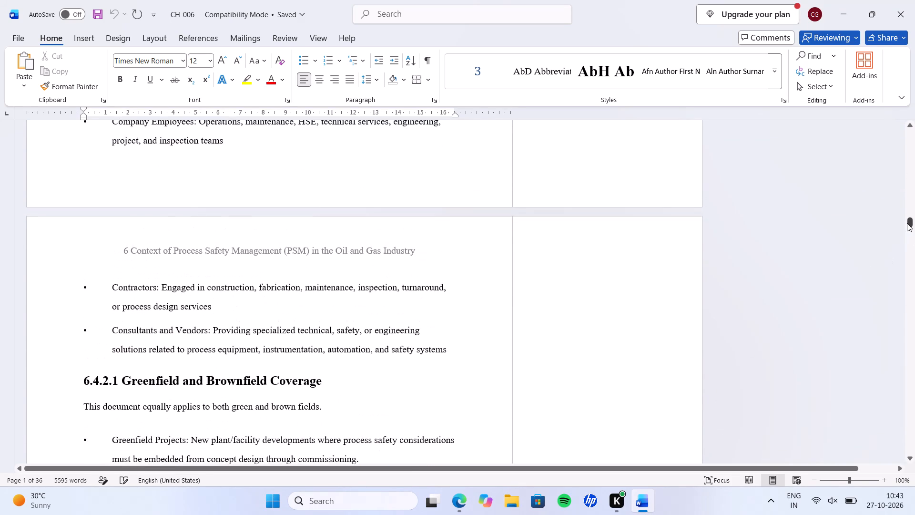
# Paste the citation "(OSHA, 1992; CCPS, 2007; OISD, 2025)" after "PSM models" in the Abstract, with a space before it.
pyautogui.moveTo(907, 223); pyautogui.dragTo(907, 131)
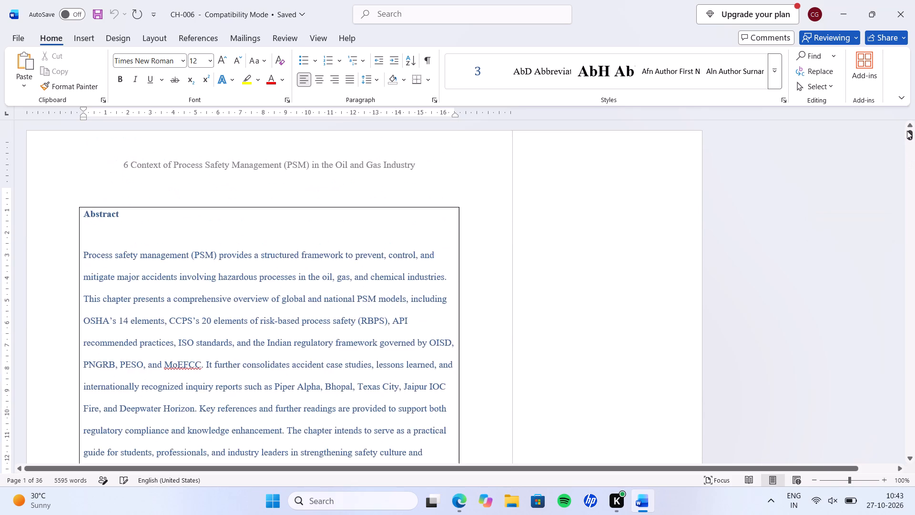
pyautogui.scroll(-4, 505, 300)
pyautogui.scroll(2, 499, 300)
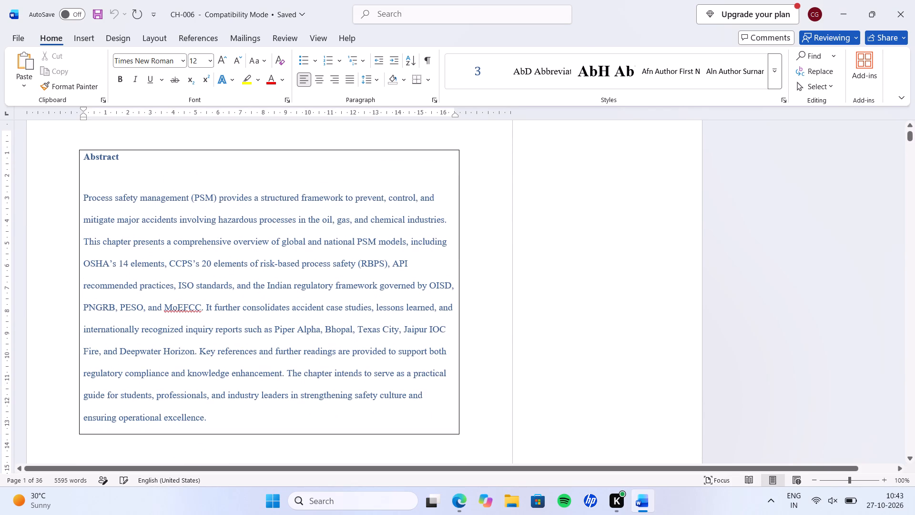
pyautogui.hotkey('ctrl', 'v')
pyautogui.moveTo(374, 269); pyautogui.dragTo(334, 270)
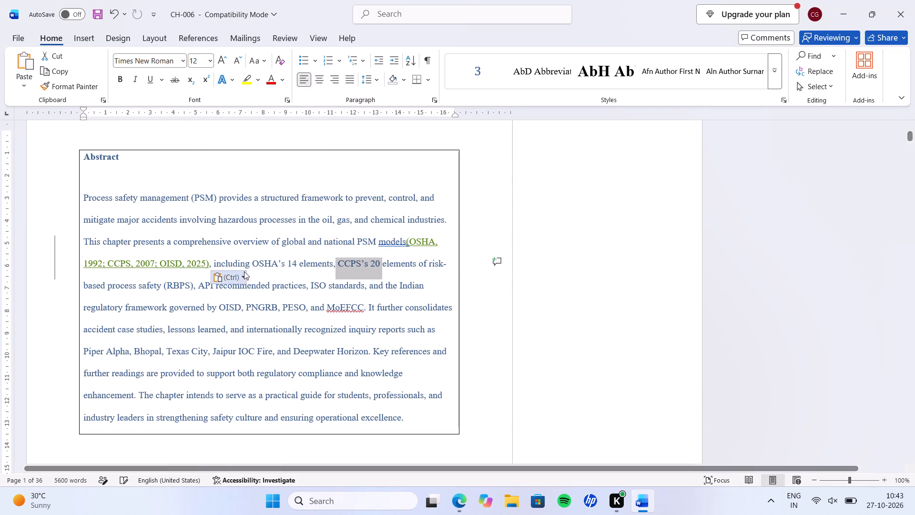
pyautogui.click(226, 277)
pyautogui.click(252, 307)
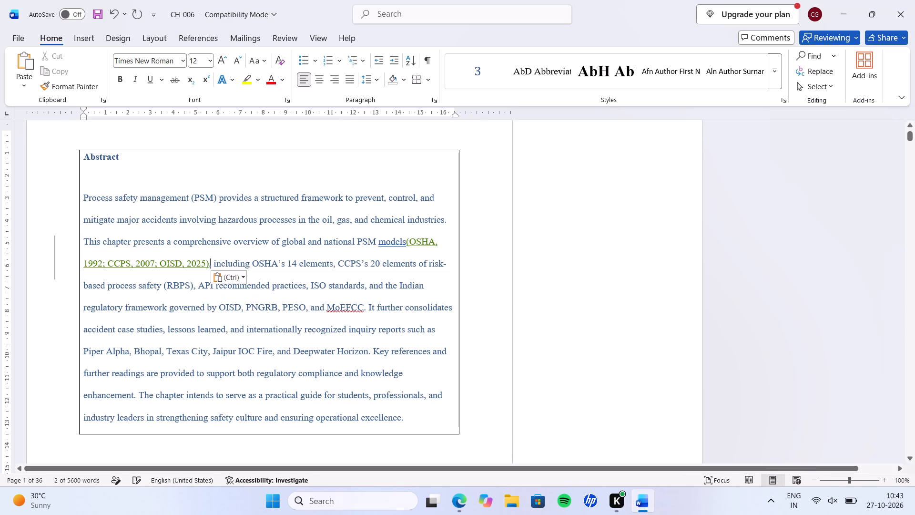
pyautogui.click(404, 241)
pyautogui.press('space')
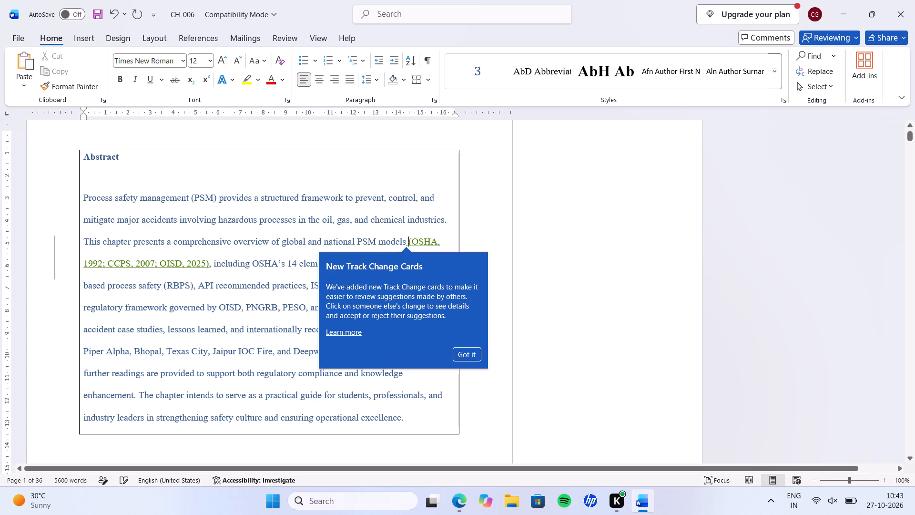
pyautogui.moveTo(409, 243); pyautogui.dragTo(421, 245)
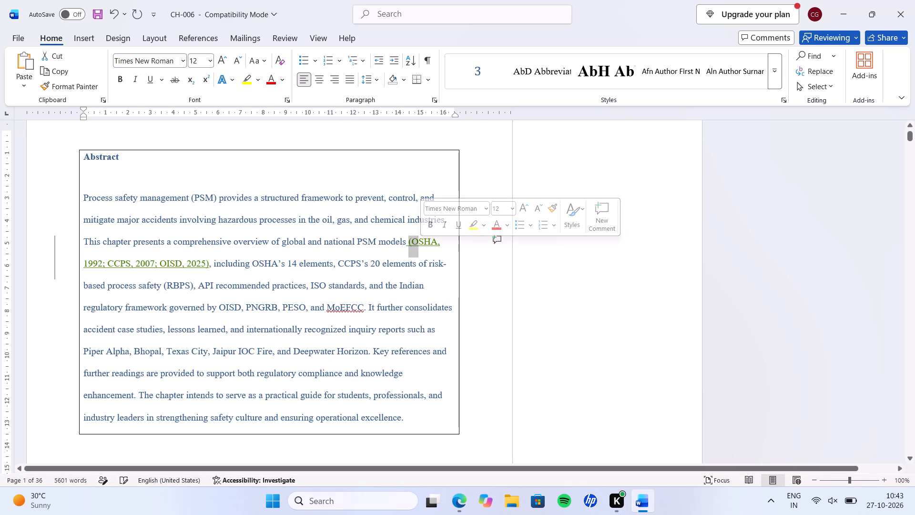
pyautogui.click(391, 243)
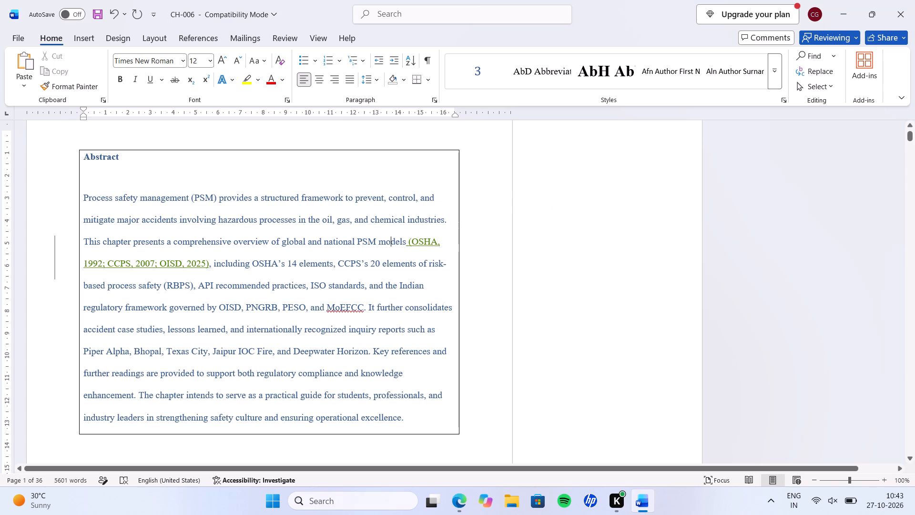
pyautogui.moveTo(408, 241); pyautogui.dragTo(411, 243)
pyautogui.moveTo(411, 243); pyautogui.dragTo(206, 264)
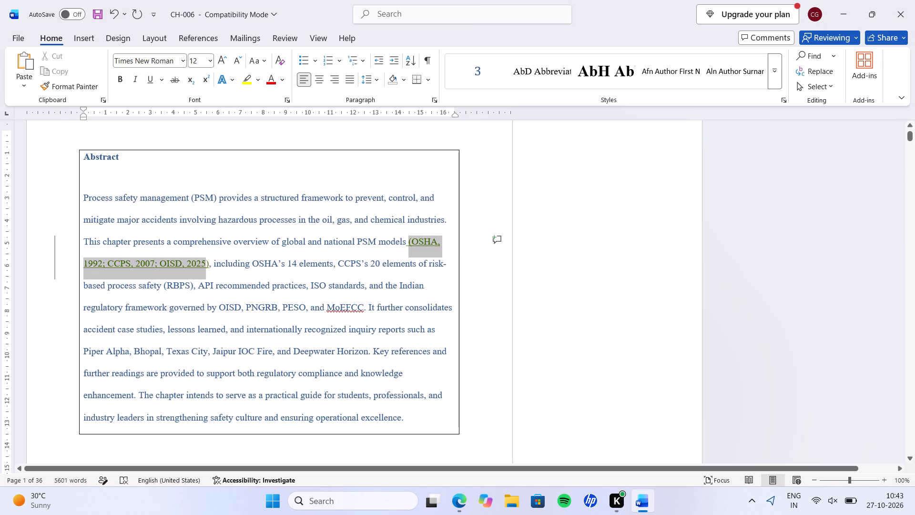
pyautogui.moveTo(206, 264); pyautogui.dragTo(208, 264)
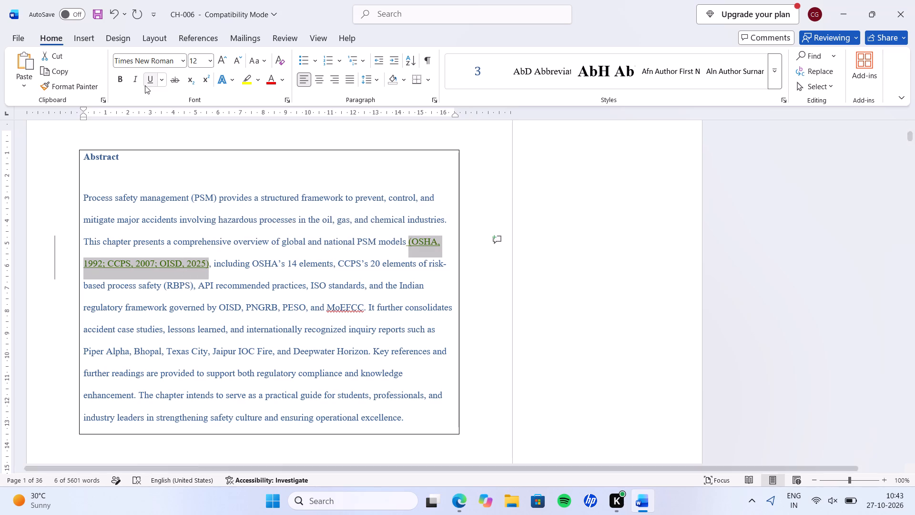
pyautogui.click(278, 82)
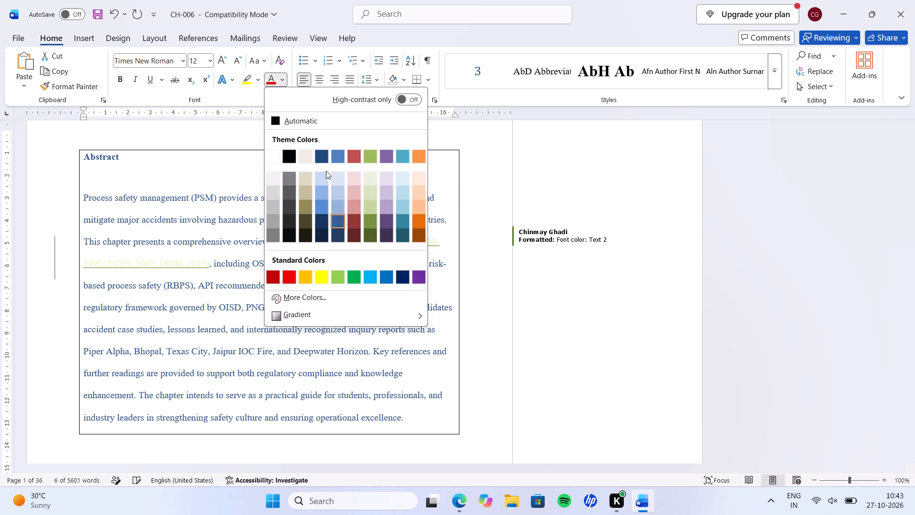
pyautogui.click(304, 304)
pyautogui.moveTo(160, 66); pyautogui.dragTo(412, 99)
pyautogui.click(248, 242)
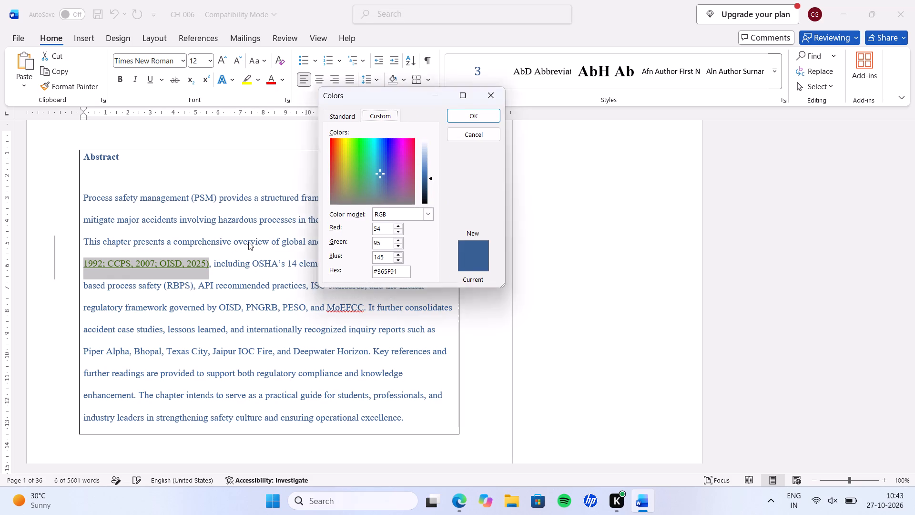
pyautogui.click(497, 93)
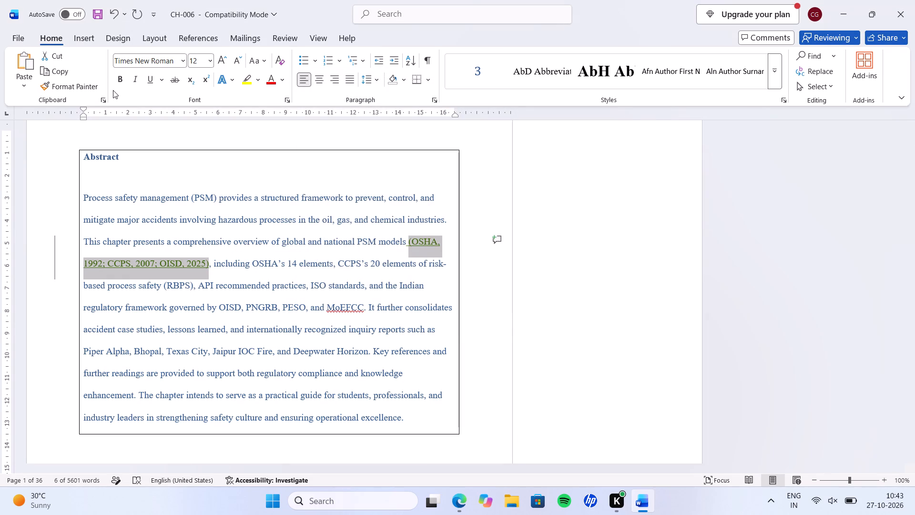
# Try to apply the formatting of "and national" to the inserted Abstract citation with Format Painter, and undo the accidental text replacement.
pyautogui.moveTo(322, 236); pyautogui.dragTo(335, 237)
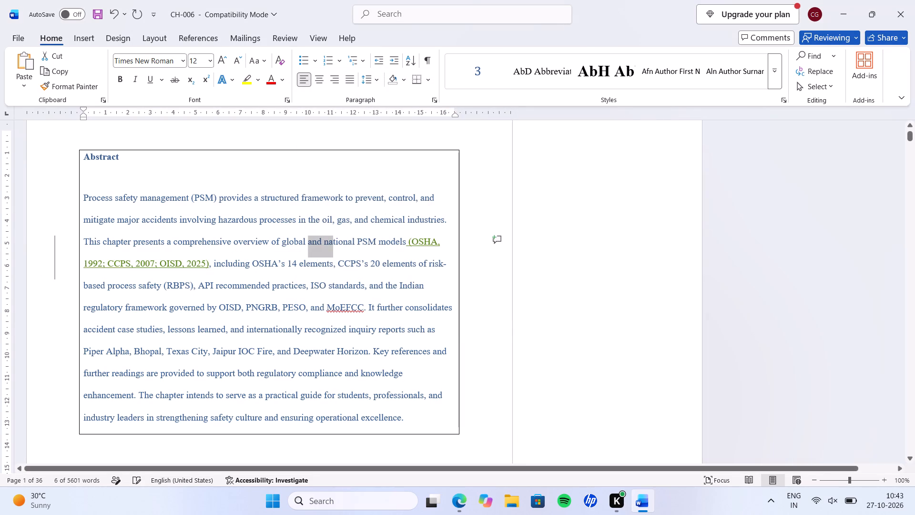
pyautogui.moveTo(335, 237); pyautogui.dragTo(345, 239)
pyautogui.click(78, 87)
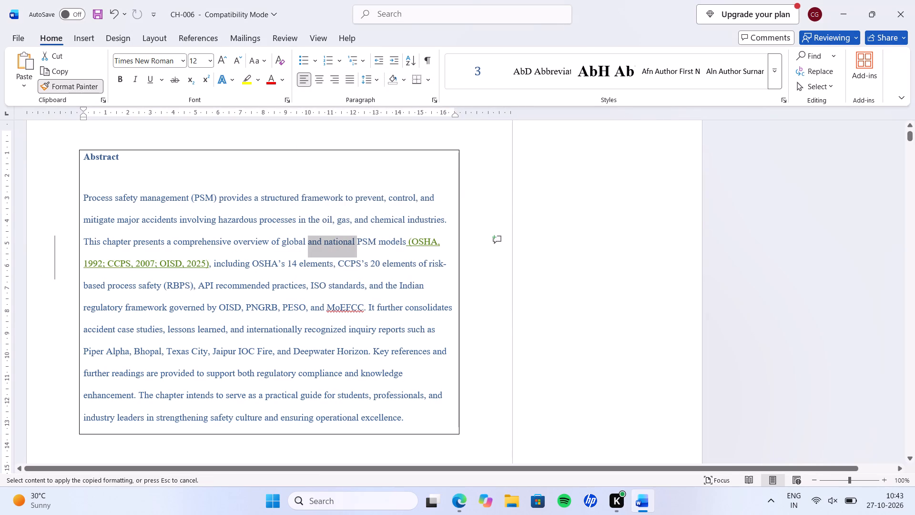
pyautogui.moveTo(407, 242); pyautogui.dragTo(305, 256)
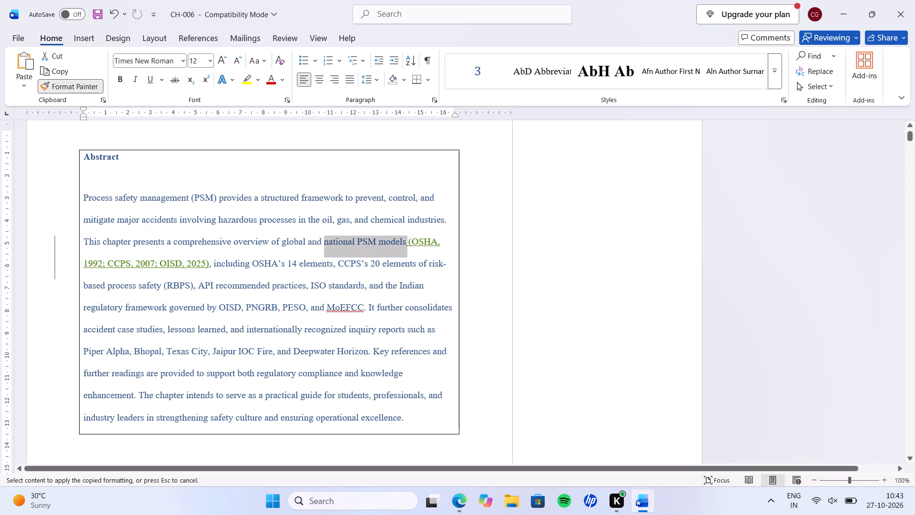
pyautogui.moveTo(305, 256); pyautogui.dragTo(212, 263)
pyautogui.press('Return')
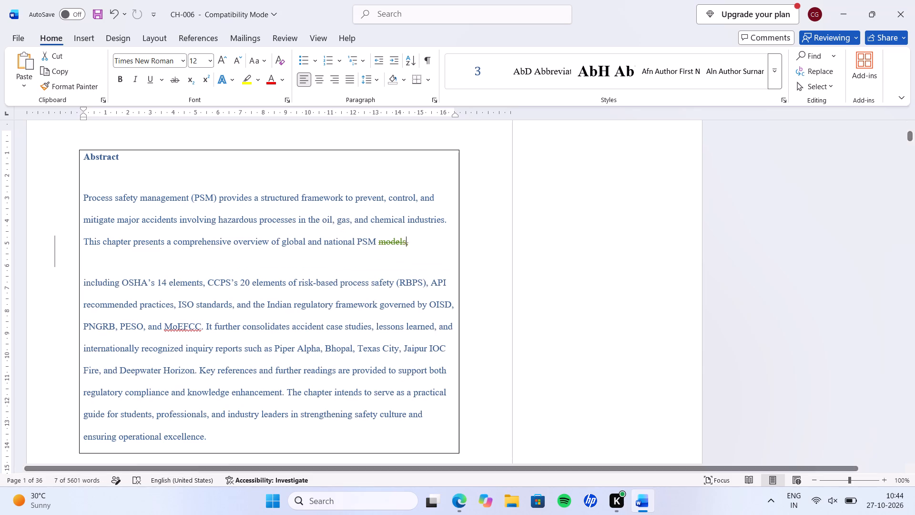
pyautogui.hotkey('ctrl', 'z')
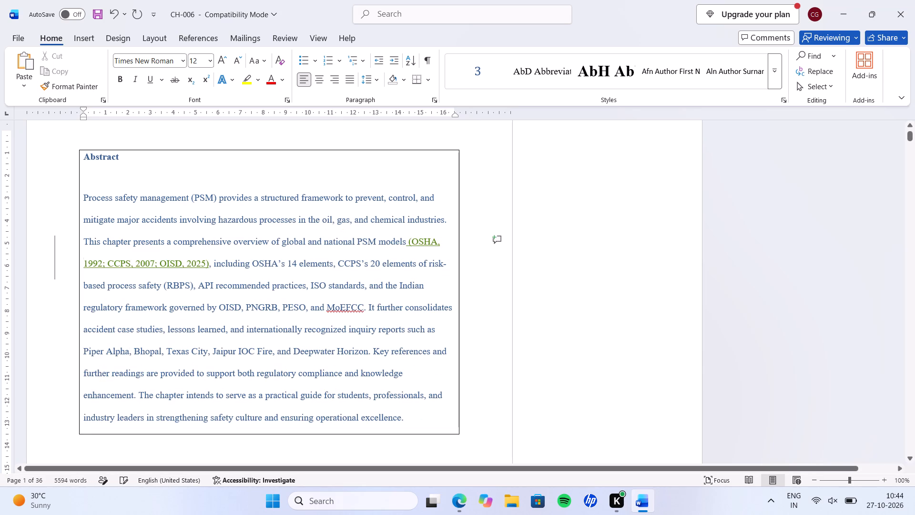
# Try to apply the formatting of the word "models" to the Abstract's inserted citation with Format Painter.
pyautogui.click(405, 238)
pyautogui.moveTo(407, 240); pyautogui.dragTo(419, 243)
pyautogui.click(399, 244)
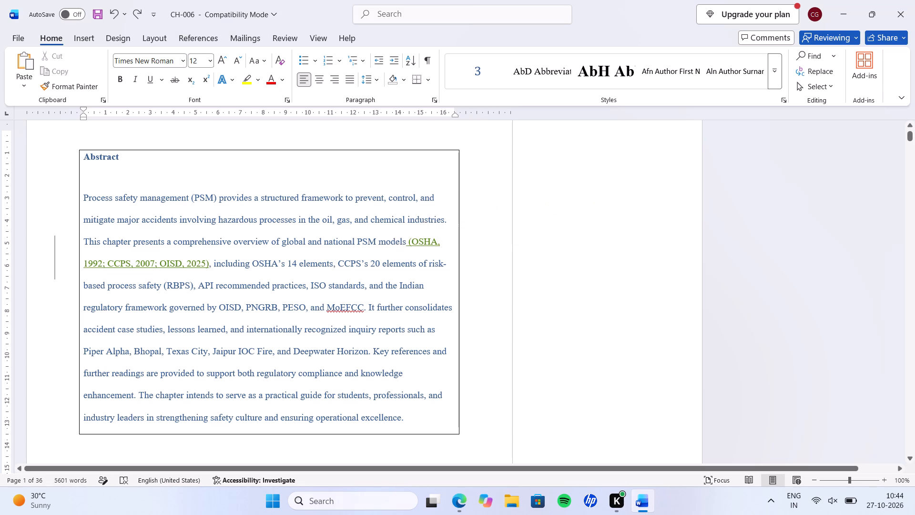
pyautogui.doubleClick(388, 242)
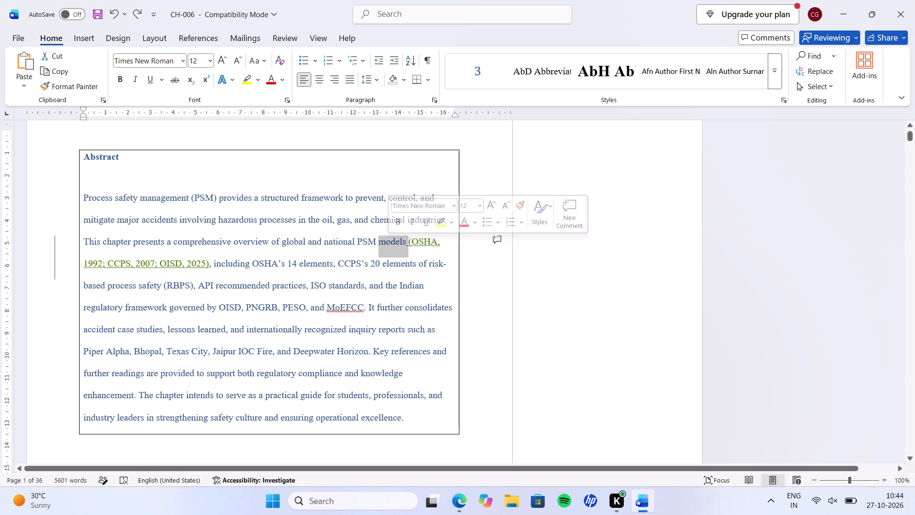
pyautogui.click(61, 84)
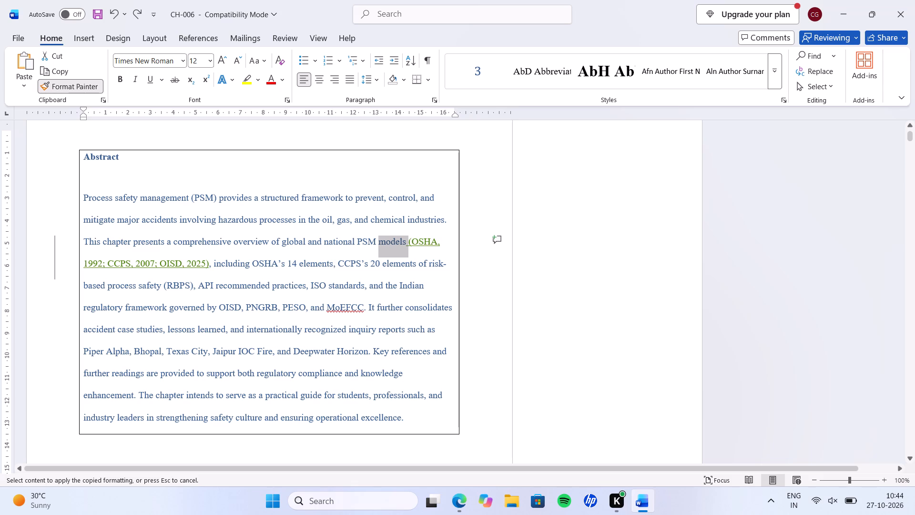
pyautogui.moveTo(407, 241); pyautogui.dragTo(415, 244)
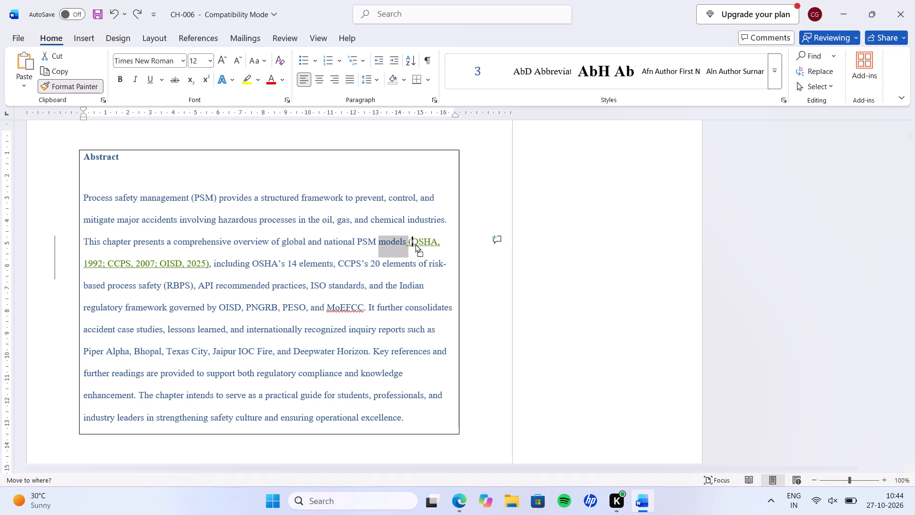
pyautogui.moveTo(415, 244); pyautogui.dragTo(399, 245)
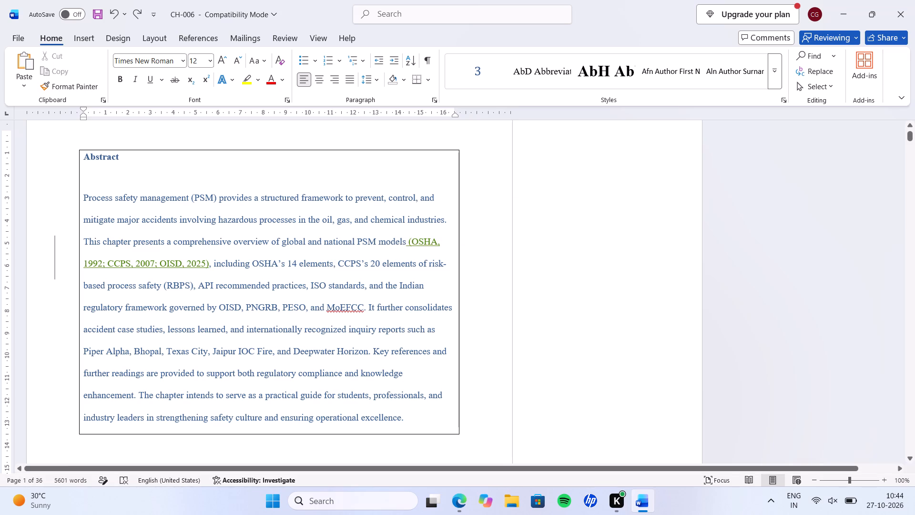
# Copy the formatting of the word "national" onto the Abstract's inserted citation "(OSHA, 1992; CCPS, 2007; OISD, 2025)" with Format Painter.
pyautogui.doubleClick(386, 239)
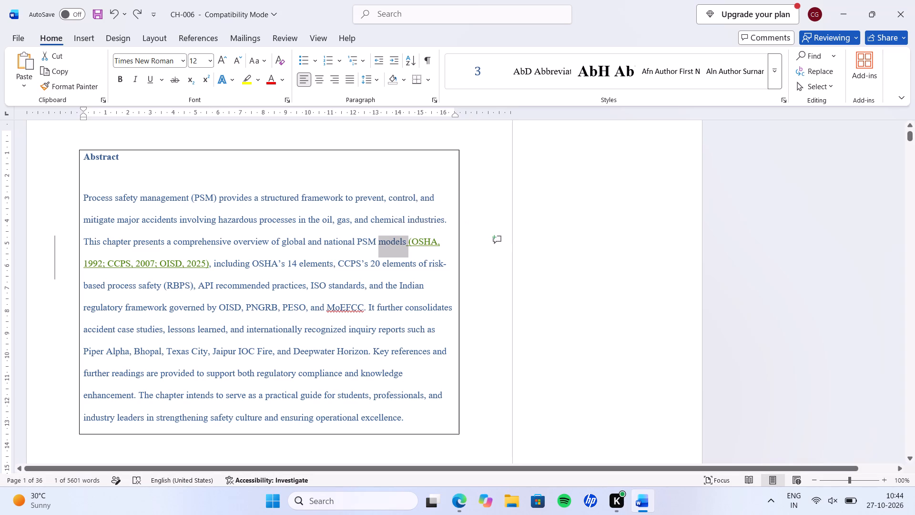
pyautogui.doubleClick(336, 245)
pyautogui.click(74, 87)
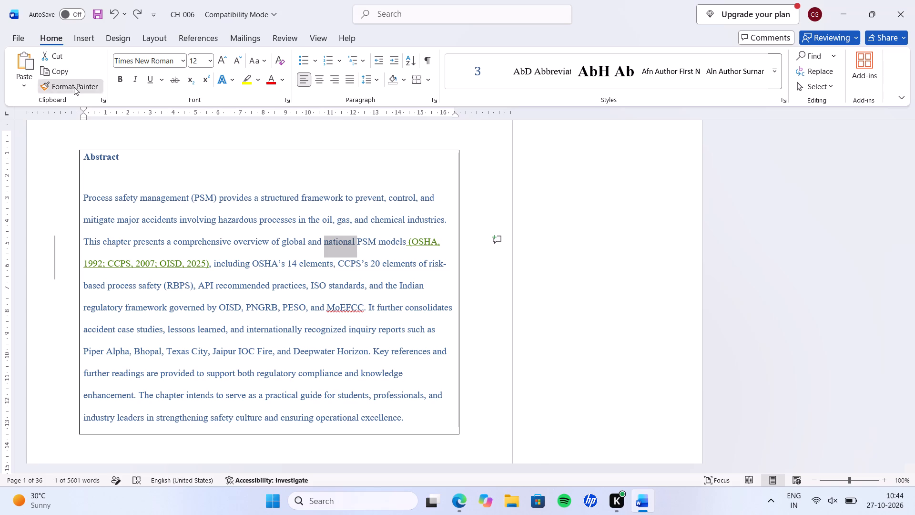
pyautogui.moveTo(407, 244); pyautogui.dragTo(401, 249)
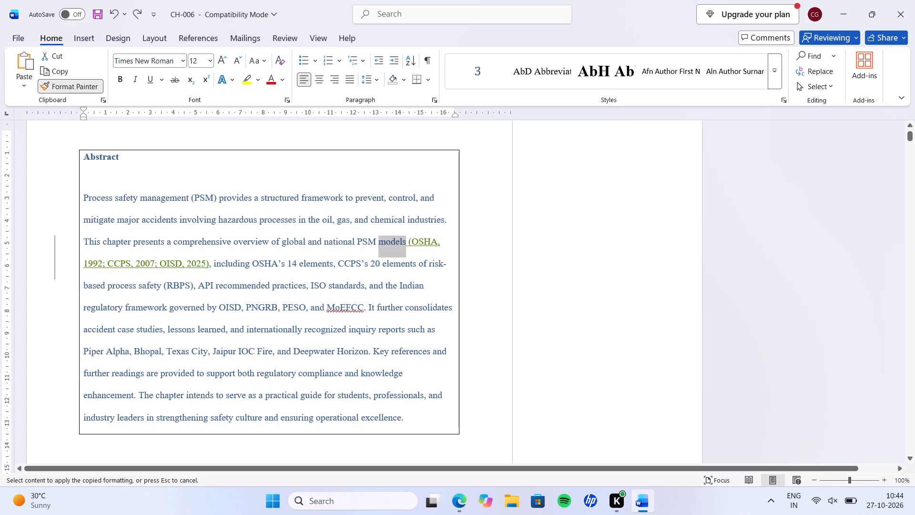
pyautogui.moveTo(401, 249); pyautogui.dragTo(202, 258)
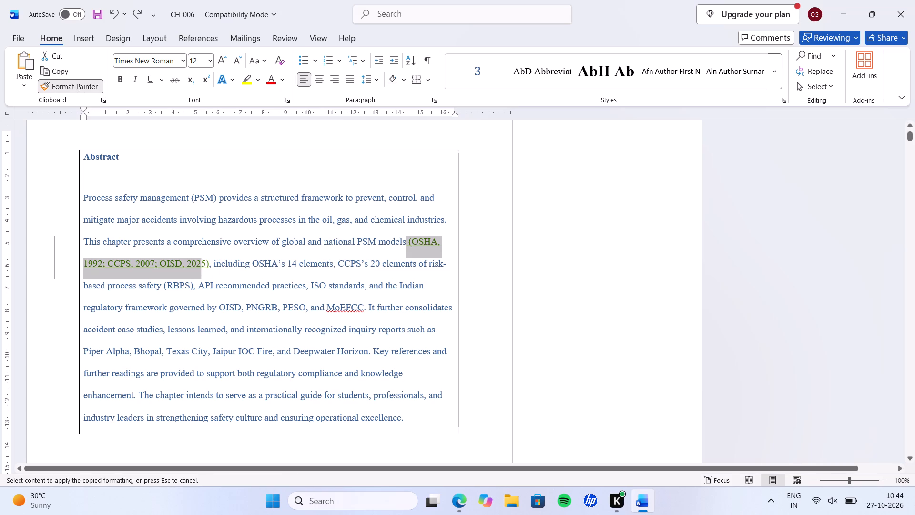
pyautogui.moveTo(202, 258); pyautogui.dragTo(207, 258)
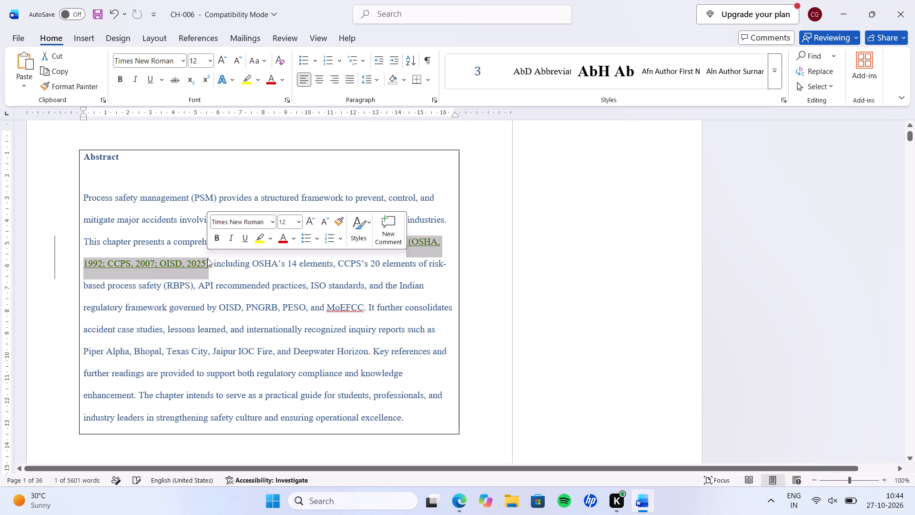
pyautogui.click(219, 340)
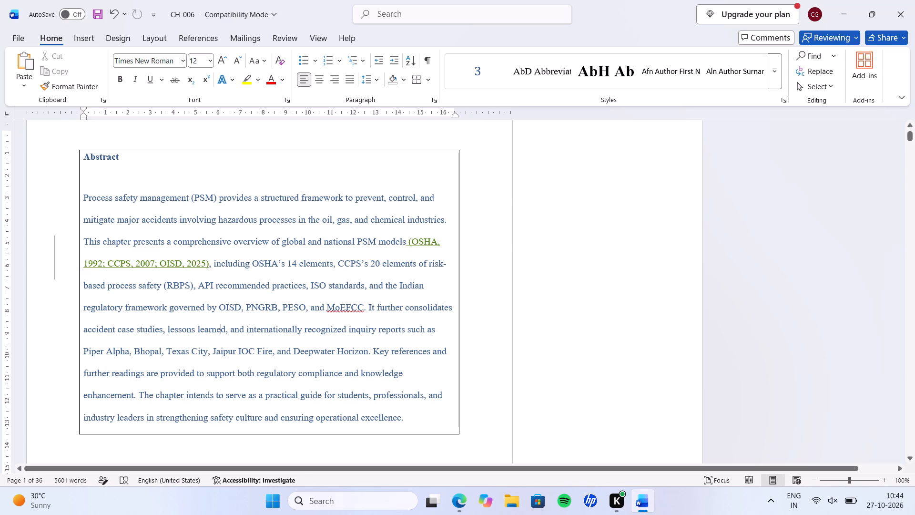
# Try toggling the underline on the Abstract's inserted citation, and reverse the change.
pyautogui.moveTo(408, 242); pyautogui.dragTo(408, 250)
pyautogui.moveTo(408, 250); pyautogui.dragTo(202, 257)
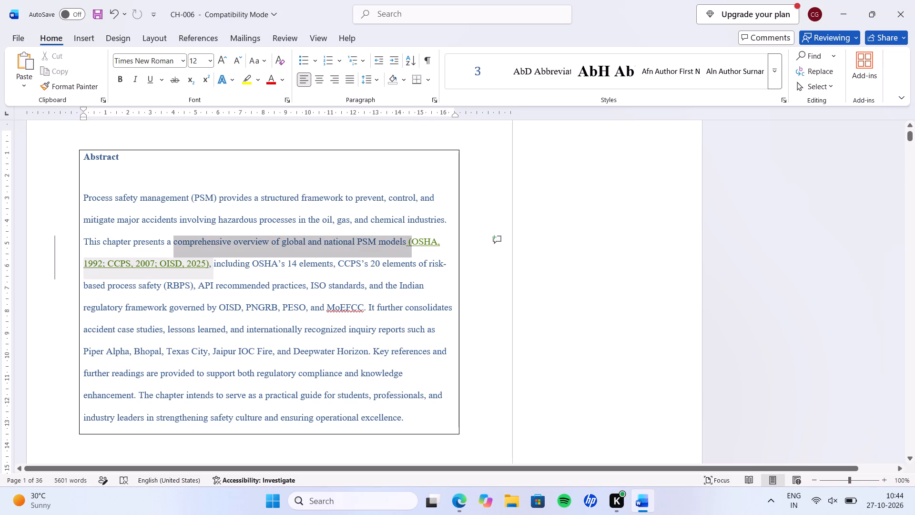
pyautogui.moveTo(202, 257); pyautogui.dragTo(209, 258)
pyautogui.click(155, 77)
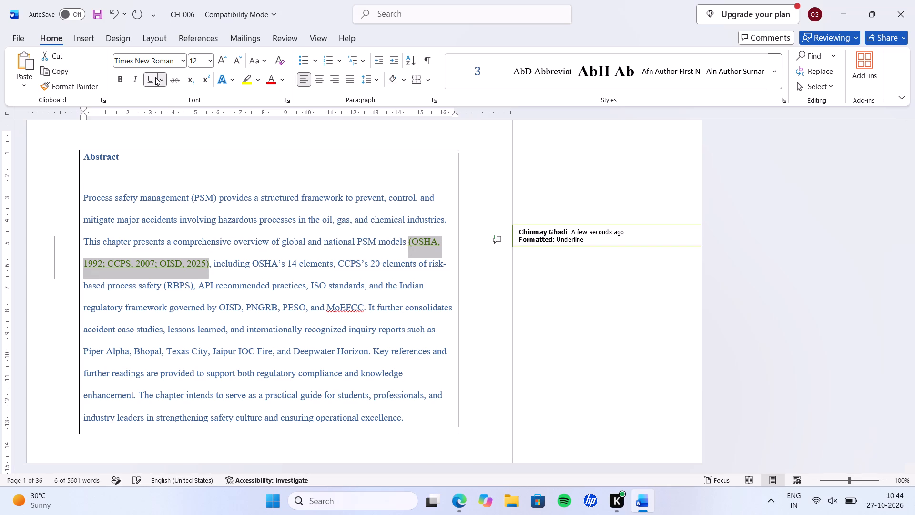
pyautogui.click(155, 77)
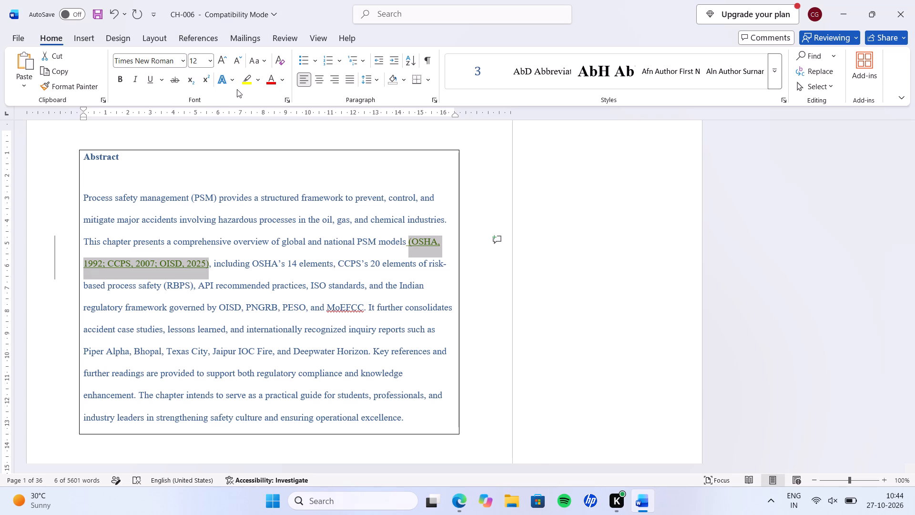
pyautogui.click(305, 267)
pyautogui.scroll(-4, 339, 278)
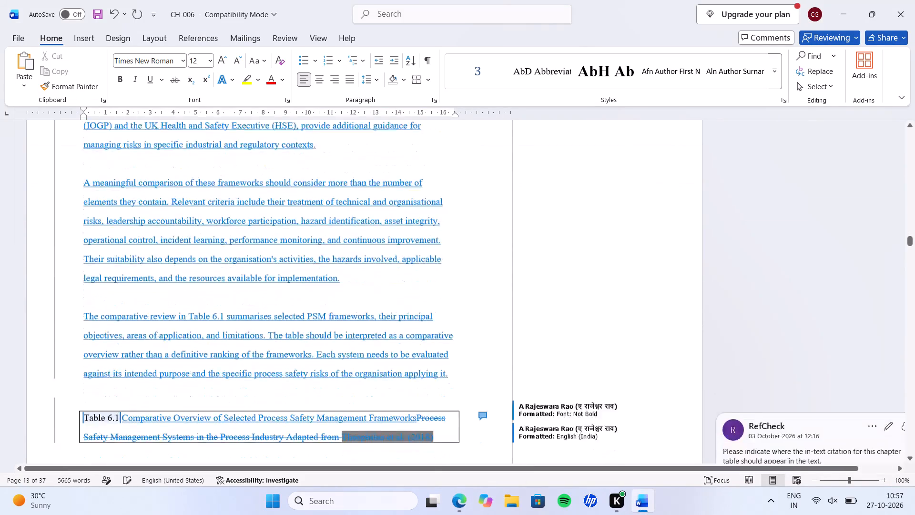
# Review the first three framework rows of Table 6.1, checking the Supporting References column and its RefCheck comments, including the one on callout "2000".
pyautogui.scroll(-15, 427, 255)
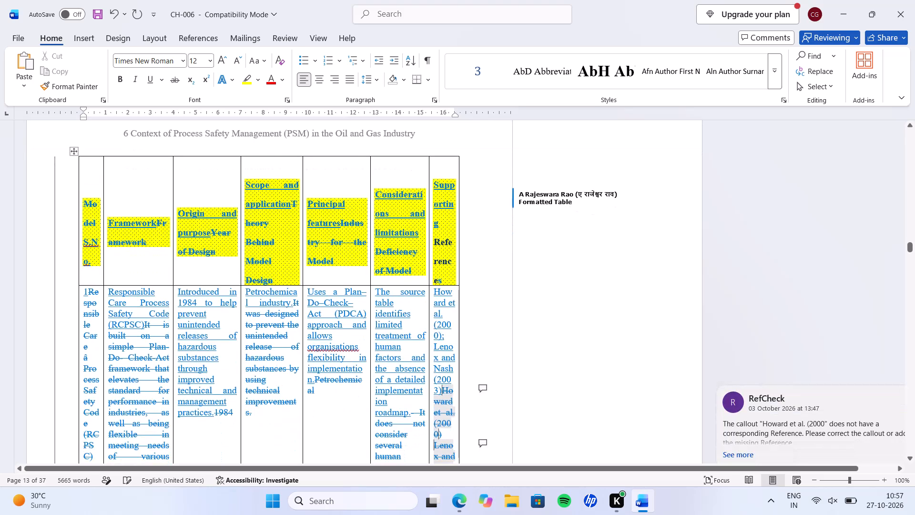
pyautogui.scroll(-3, 427, 253)
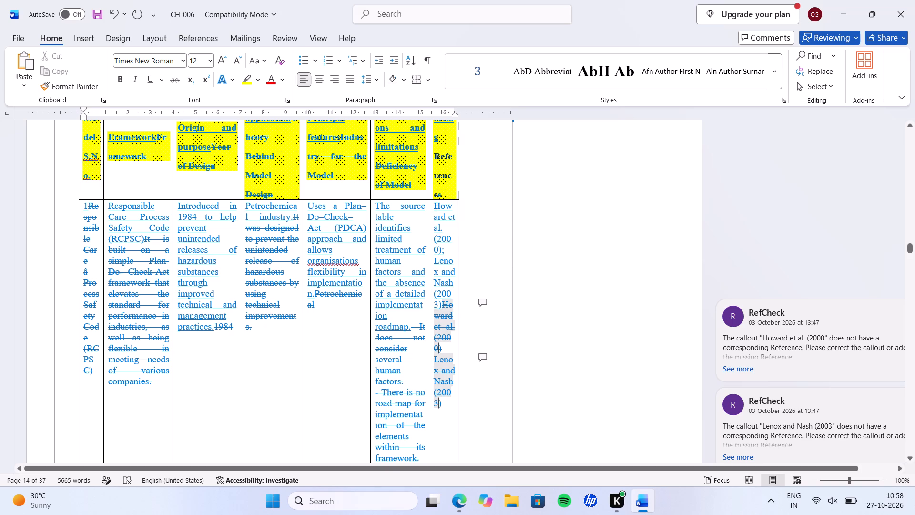
pyautogui.scroll(2, 452, 253)
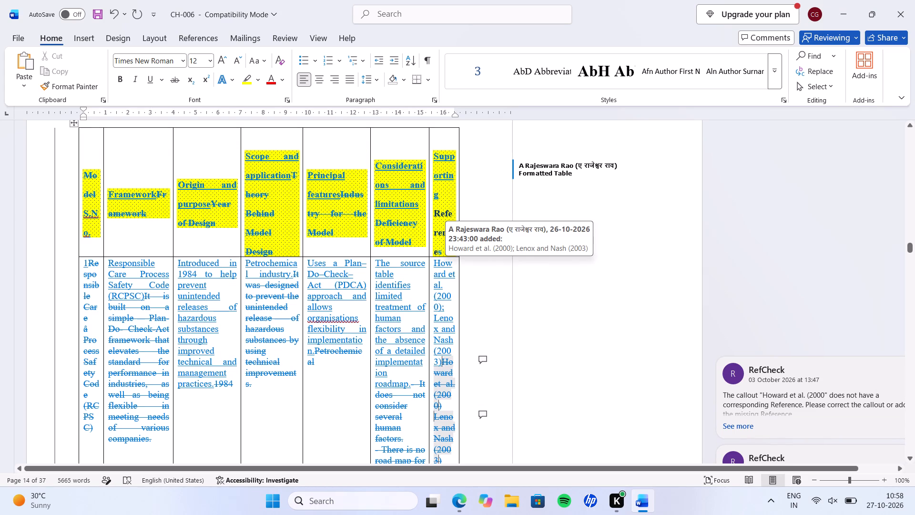
pyautogui.scroll(-3, 448, 262)
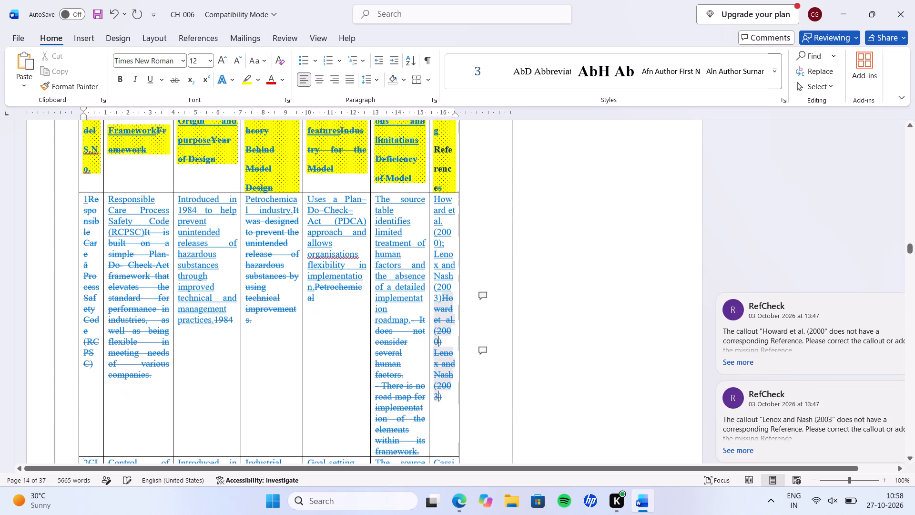
pyautogui.scroll(-1, 448, 262)
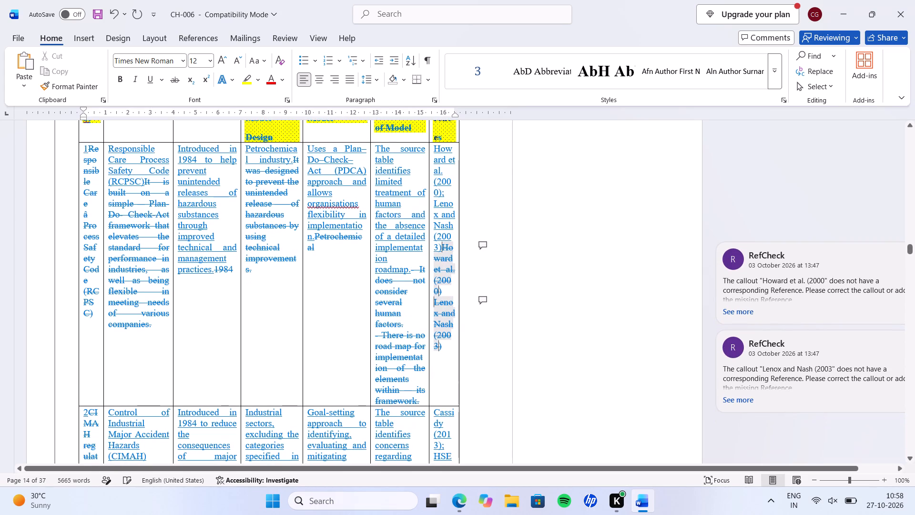
pyautogui.scroll(-7, 448, 262)
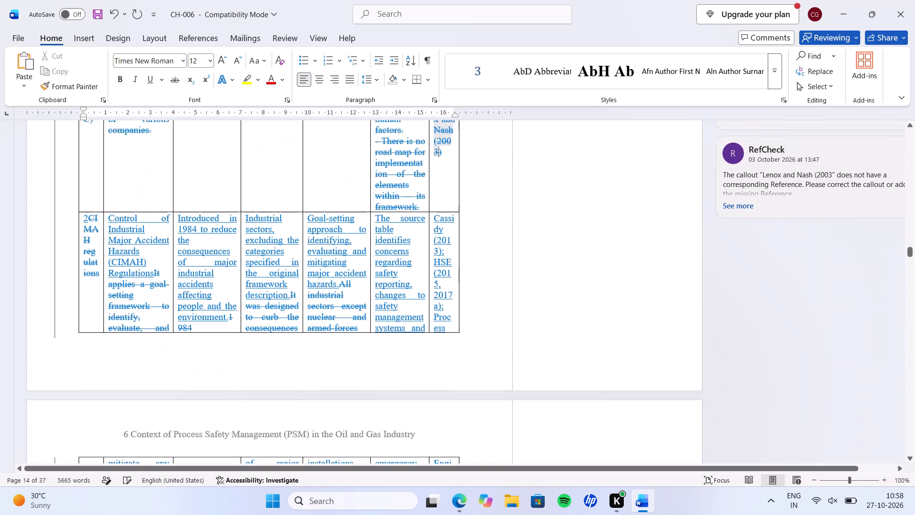
pyautogui.scroll(-9, 448, 262)
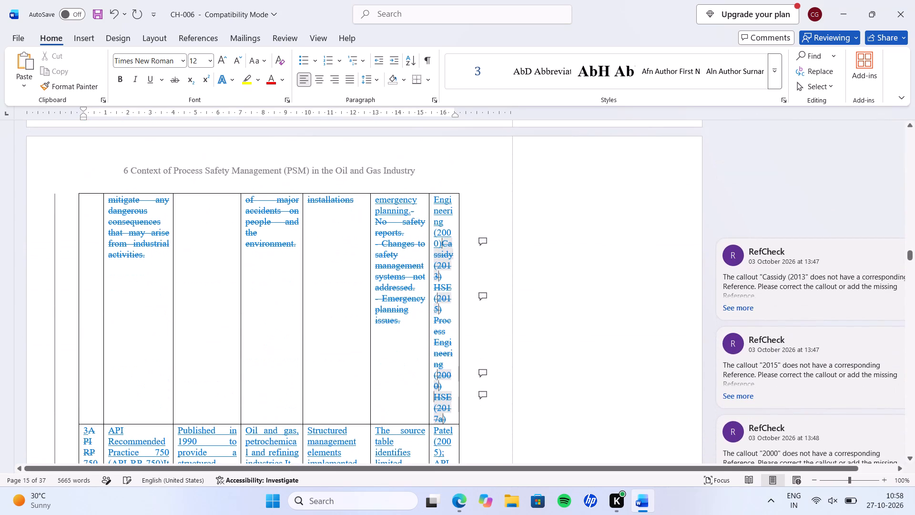
pyautogui.scroll(-2, 448, 262)
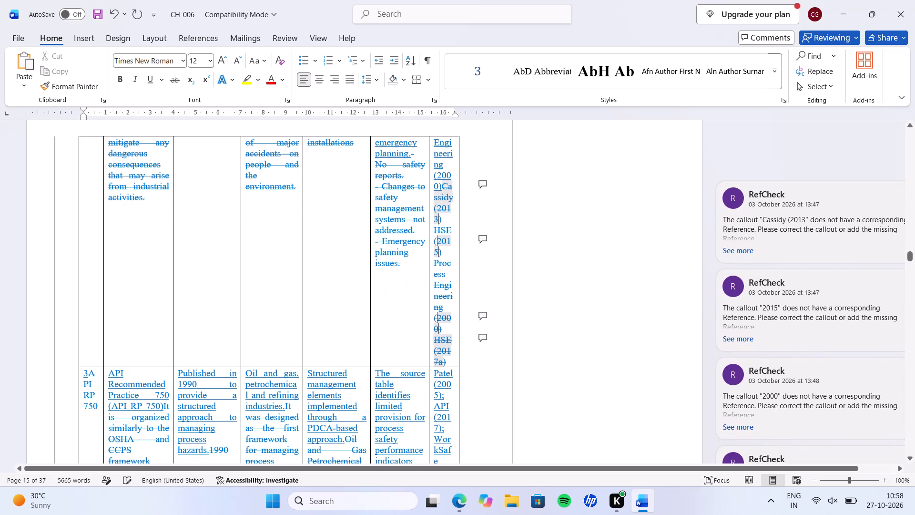
pyautogui.scroll(-1, 448, 262)
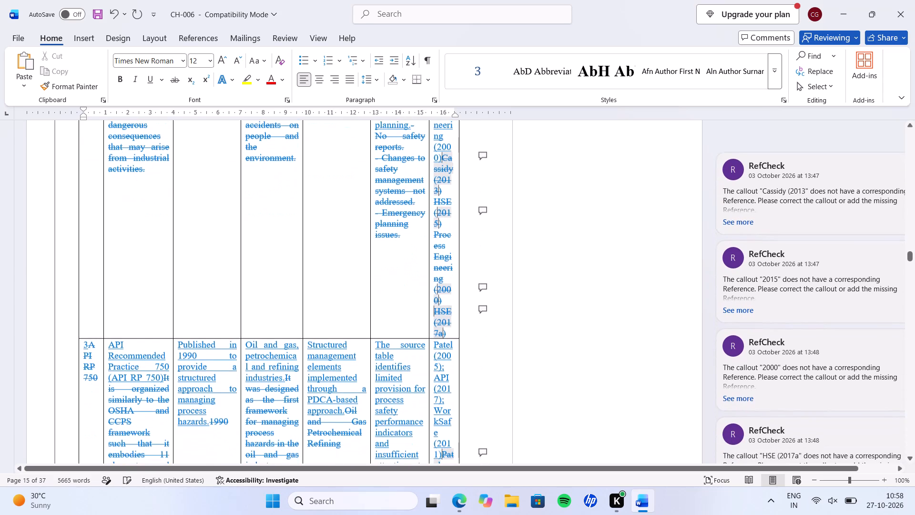
pyautogui.scroll(-1, 448, 262)
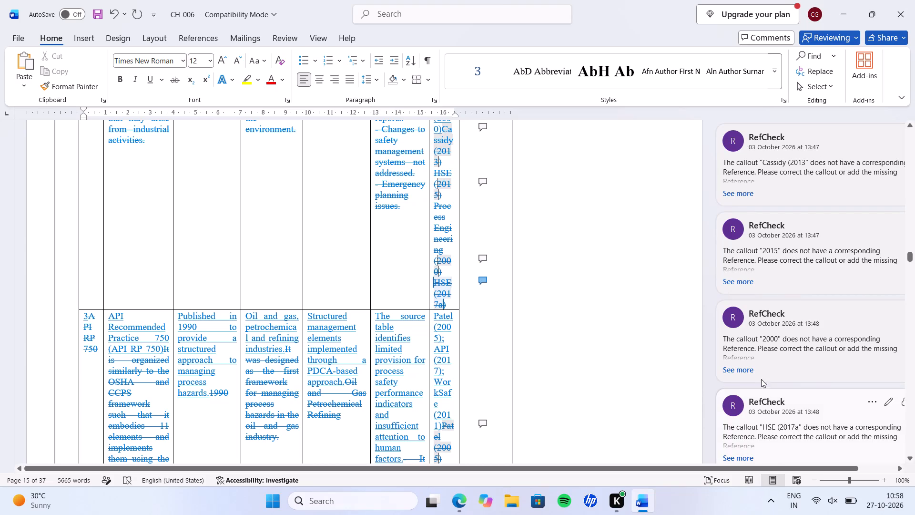
pyautogui.click(748, 372)
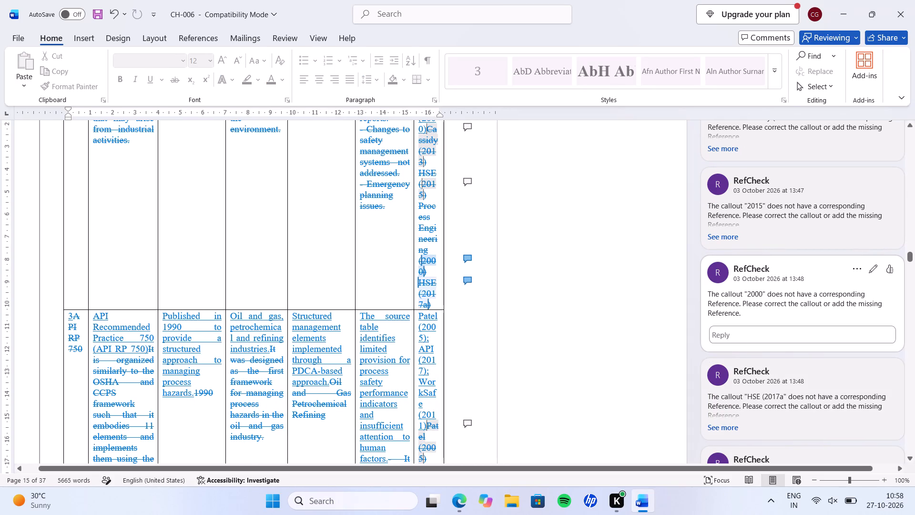
pyautogui.click(687, 289)
# Recheck the section 6.5 text before Table 6.1 and review the table's further framework rows through ExxonMobil OIMS with their supporting references.
pyautogui.scroll(4, 607, 288)
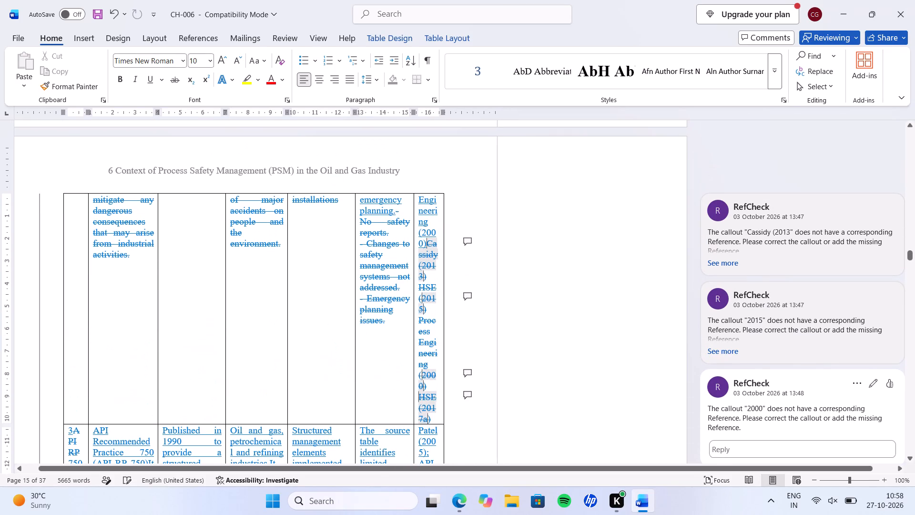
pyautogui.scroll(4, 382, 297)
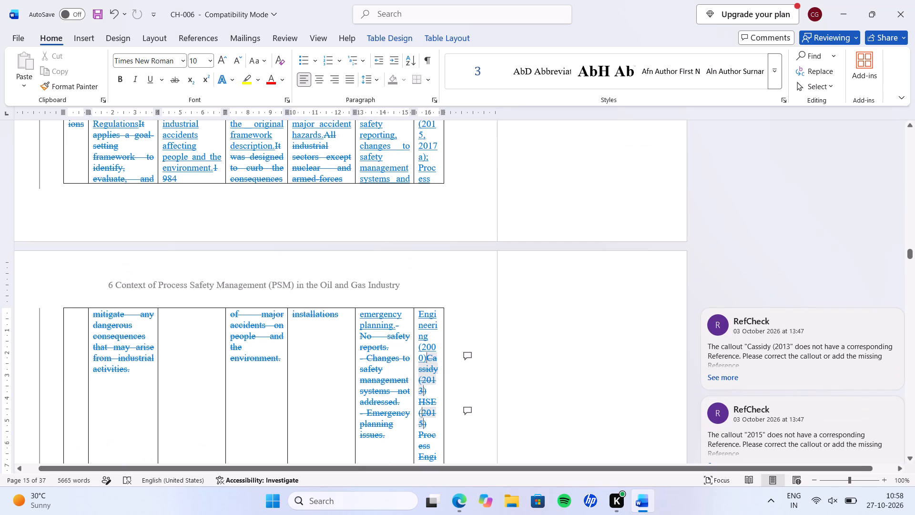
pyautogui.scroll(3, 415, 327)
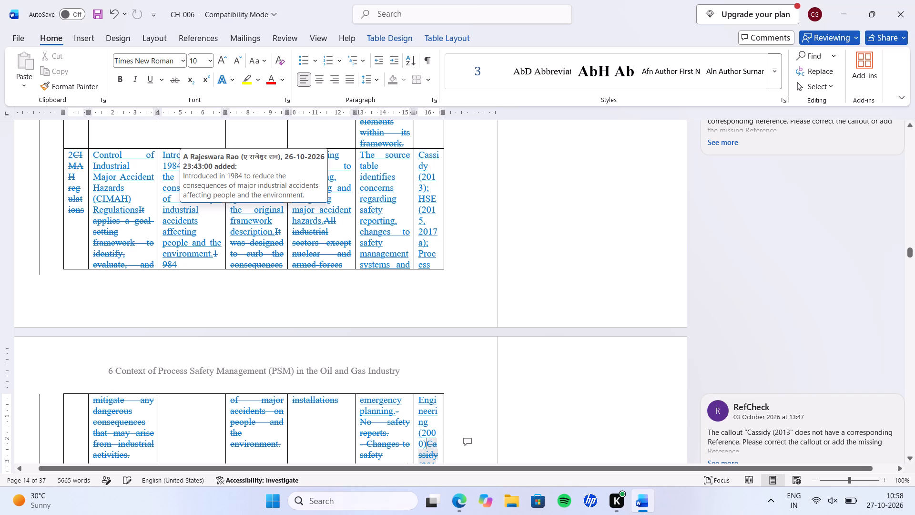
pyautogui.scroll(17, 180, 213)
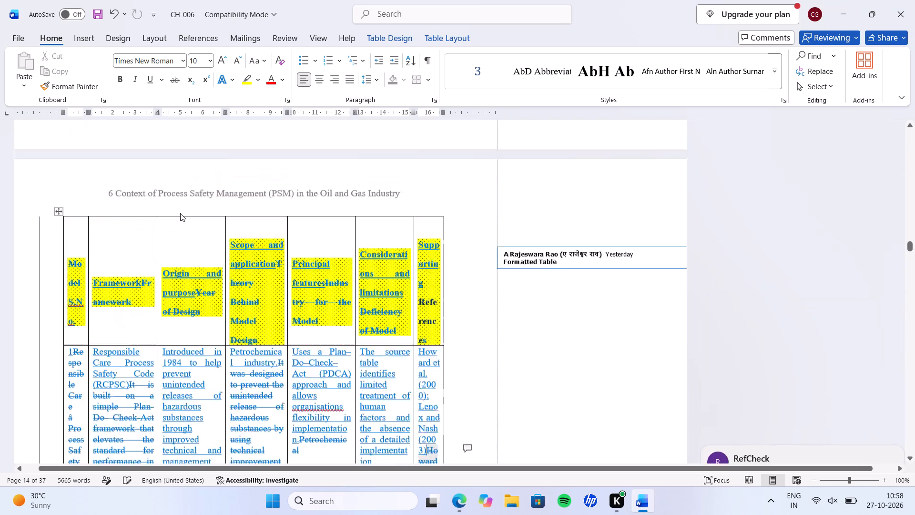
pyautogui.scroll(16, 180, 213)
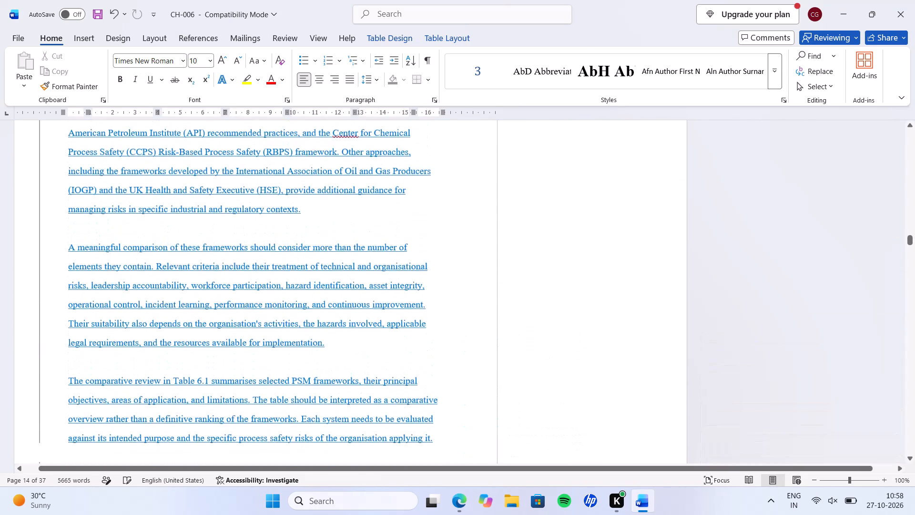
pyautogui.scroll(-20, 180, 213)
pyautogui.scroll(-20, 180, 213)
pyautogui.scroll(-11, 180, 213)
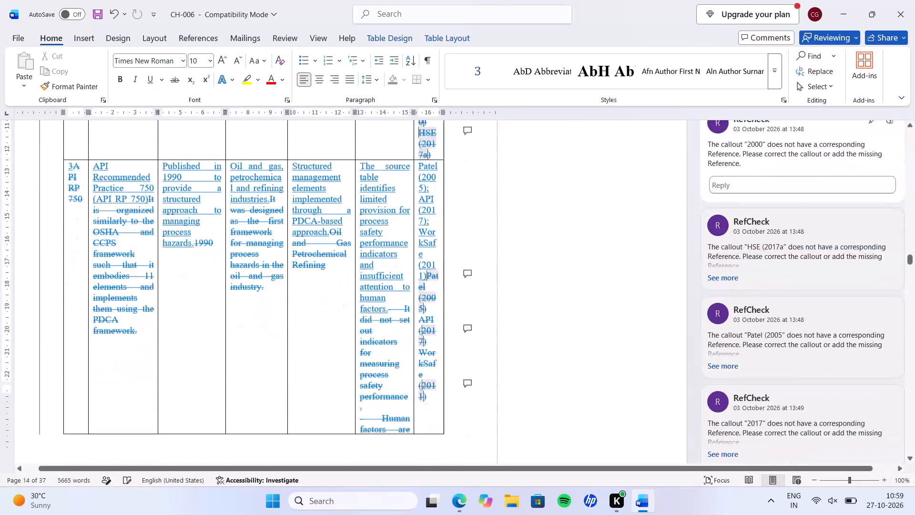
pyautogui.scroll(-18, 180, 207)
pyautogui.scroll(1, 180, 207)
pyautogui.scroll(-12, 180, 207)
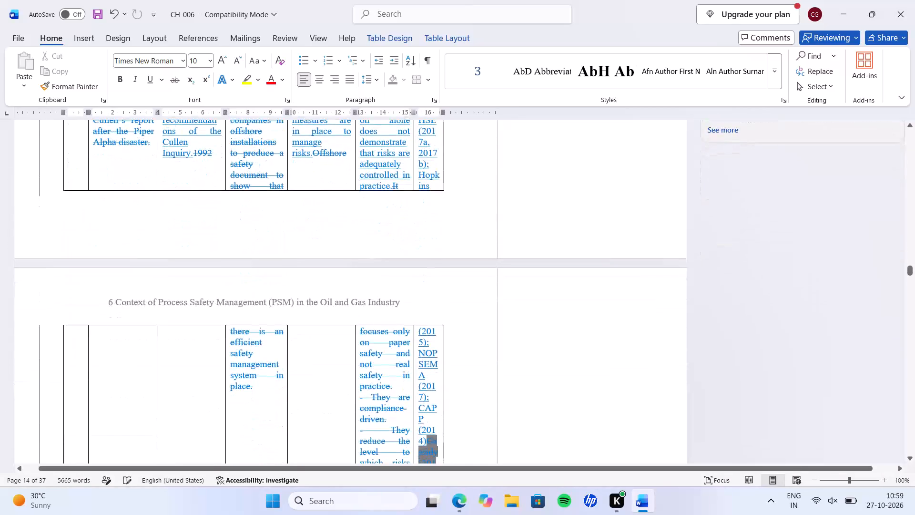
pyautogui.scroll(-19, 180, 206)
pyautogui.scroll(-4, 180, 206)
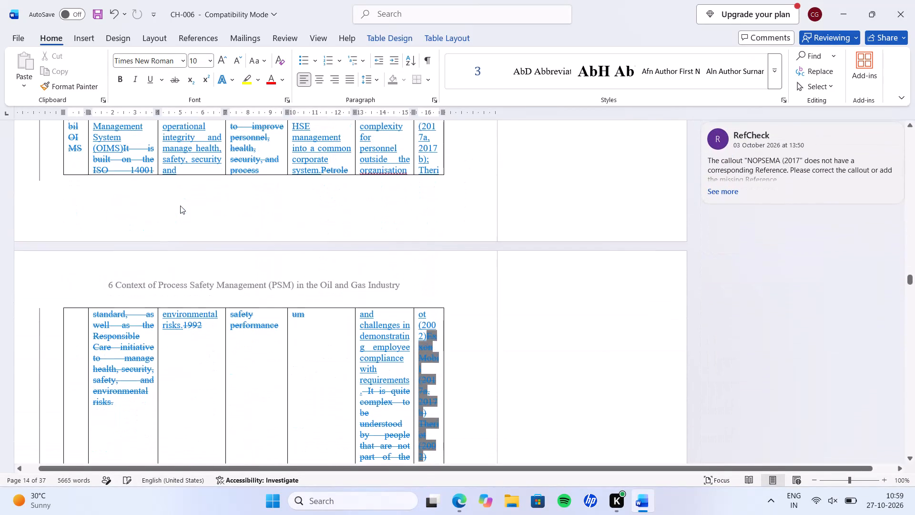
pyautogui.scroll(6, 180, 206)
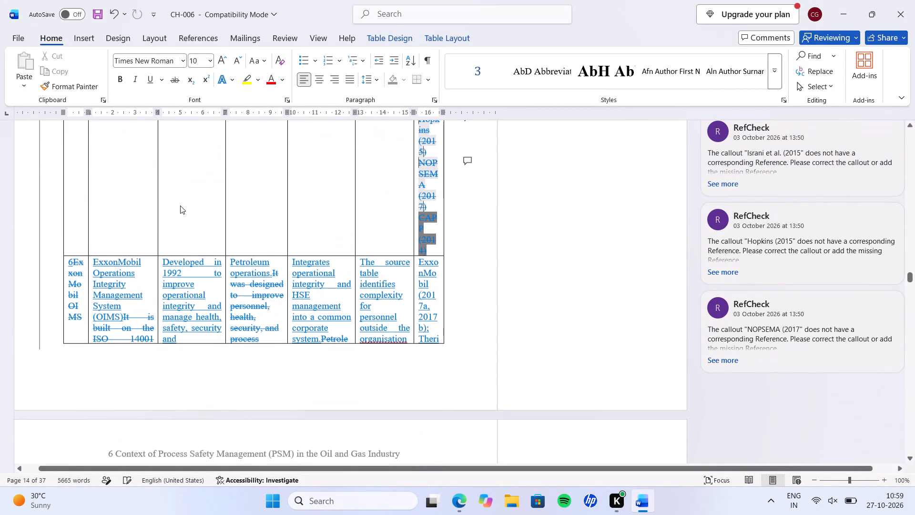
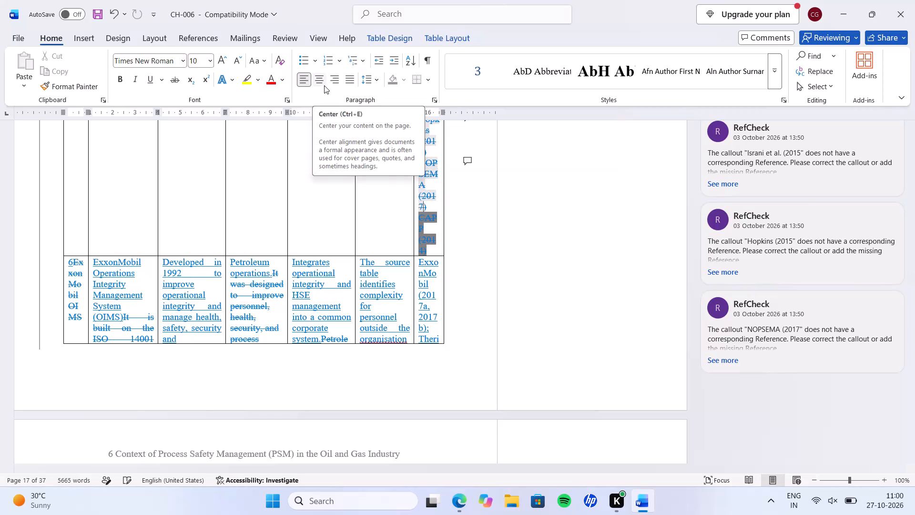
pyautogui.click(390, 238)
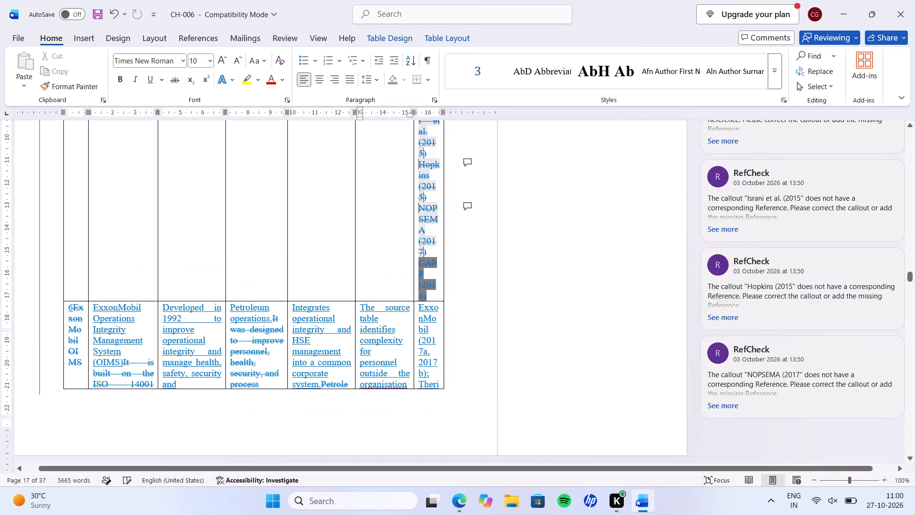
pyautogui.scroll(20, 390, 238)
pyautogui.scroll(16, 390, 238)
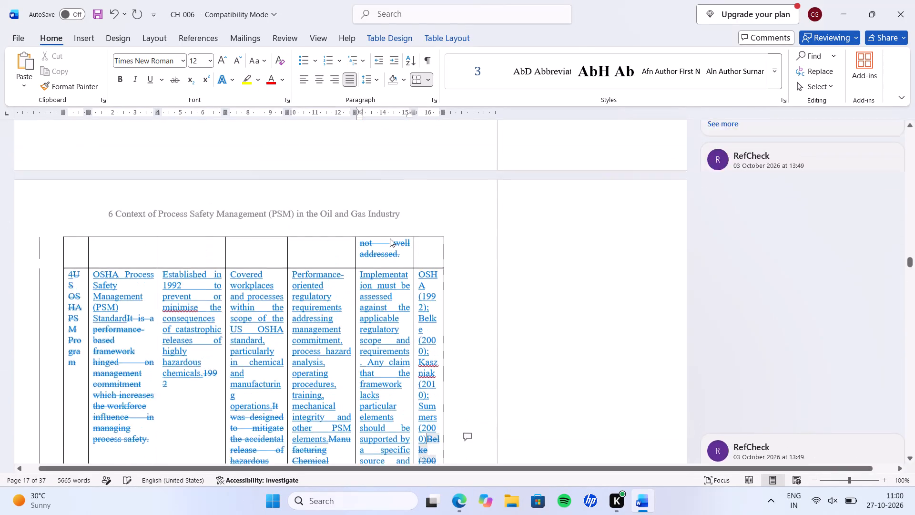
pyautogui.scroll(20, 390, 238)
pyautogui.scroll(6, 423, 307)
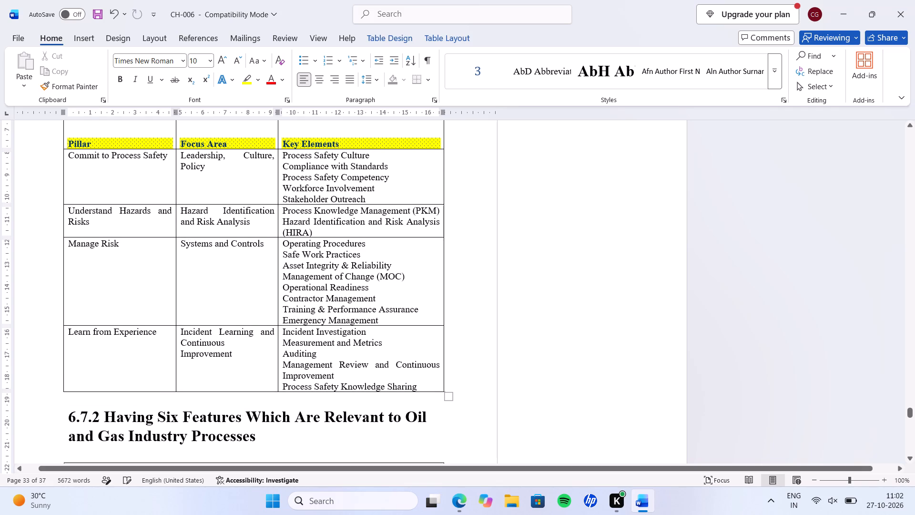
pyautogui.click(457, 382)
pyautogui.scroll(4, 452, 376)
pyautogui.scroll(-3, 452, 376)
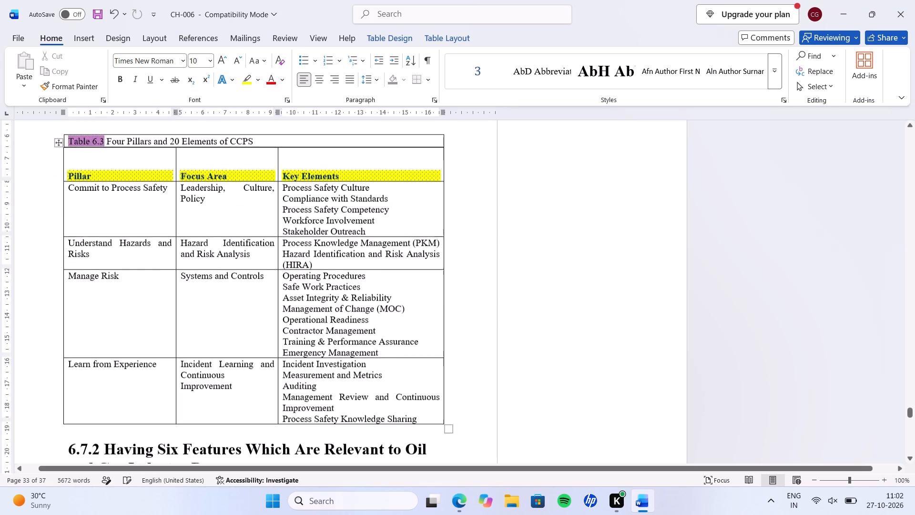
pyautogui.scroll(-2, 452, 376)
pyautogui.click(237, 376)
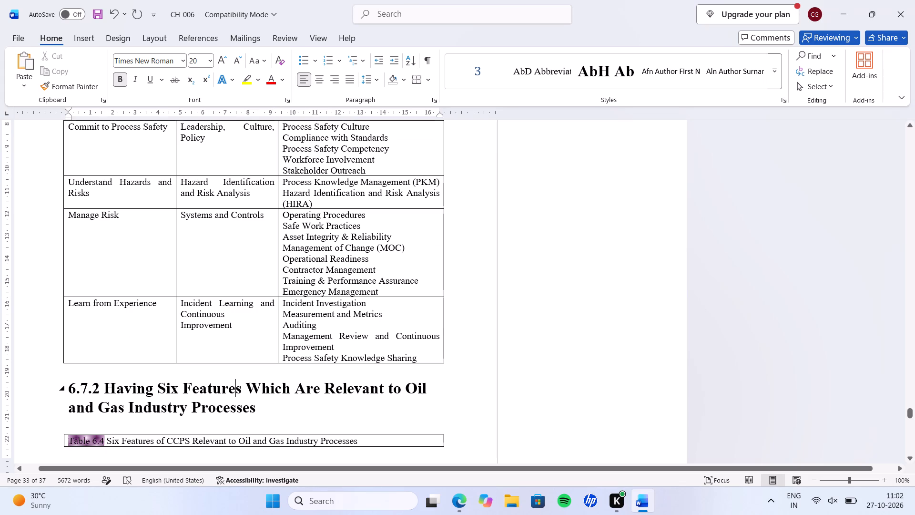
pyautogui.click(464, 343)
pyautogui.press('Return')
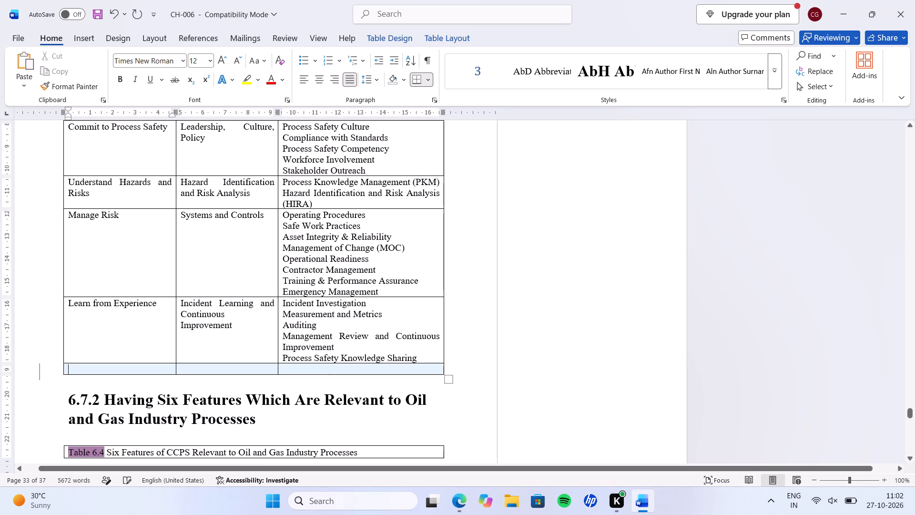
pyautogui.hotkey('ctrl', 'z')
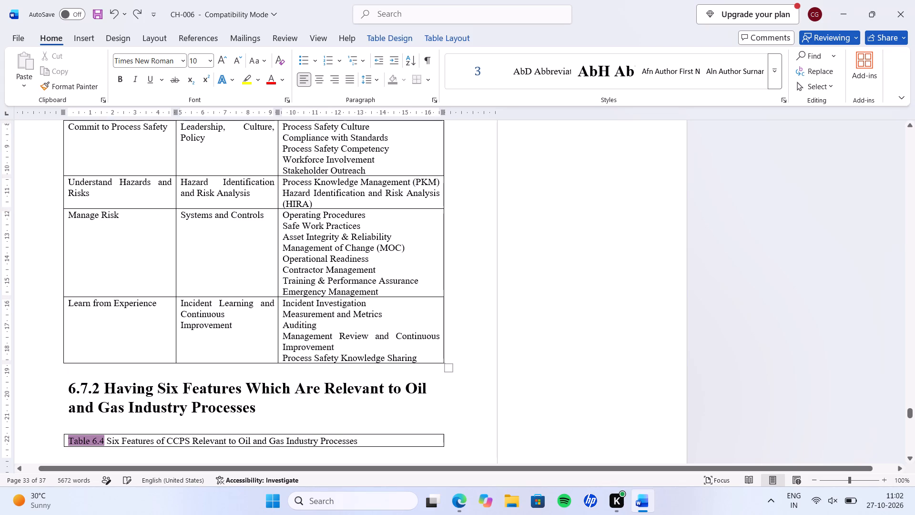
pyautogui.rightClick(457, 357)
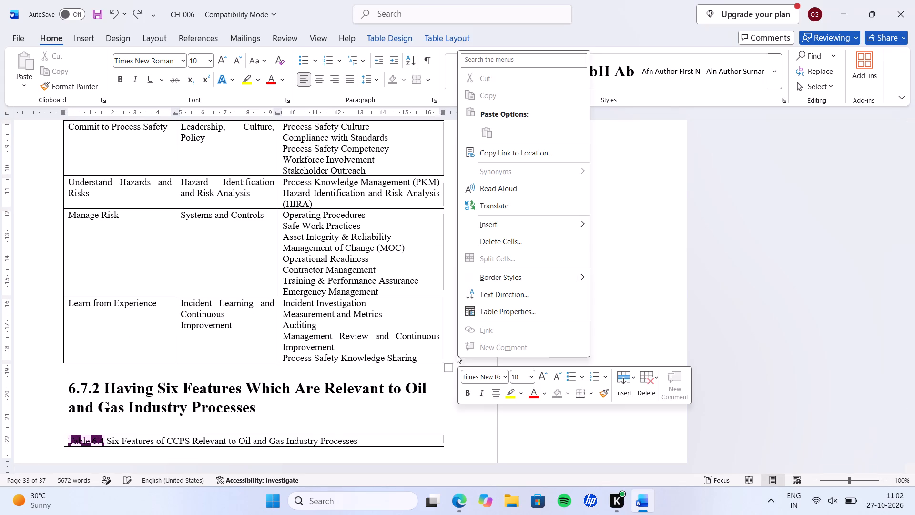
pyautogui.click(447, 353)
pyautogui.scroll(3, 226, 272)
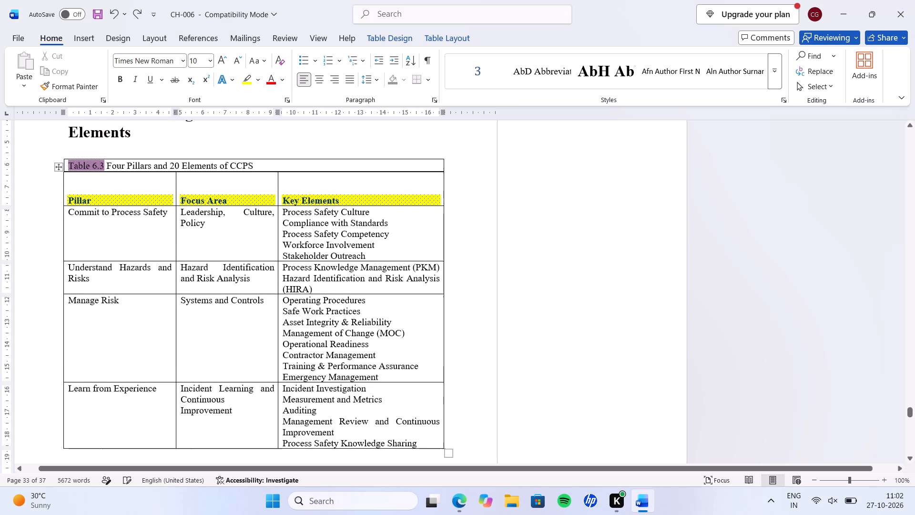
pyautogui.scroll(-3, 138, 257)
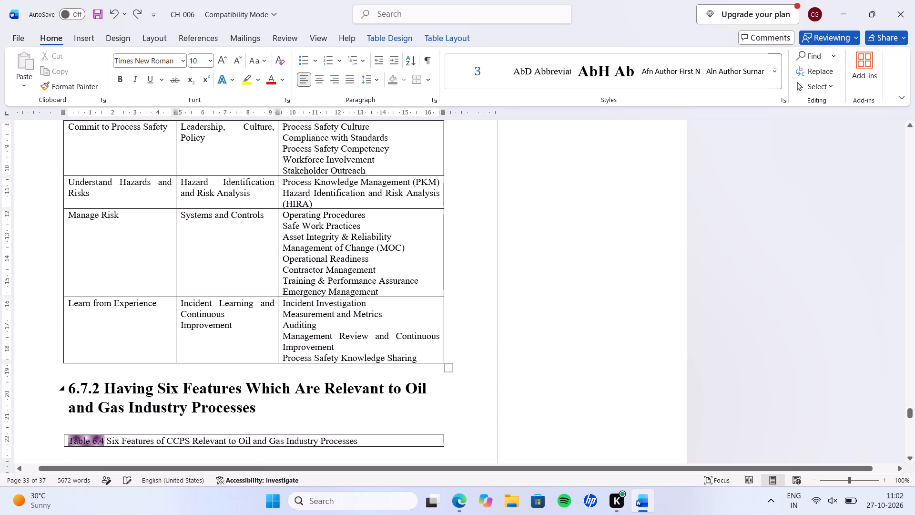
# Insert an empty paragraph between the end of Table 6.3 and the 6.7.2 heading.
pyautogui.click(74, 375)
pyautogui.press('Left')
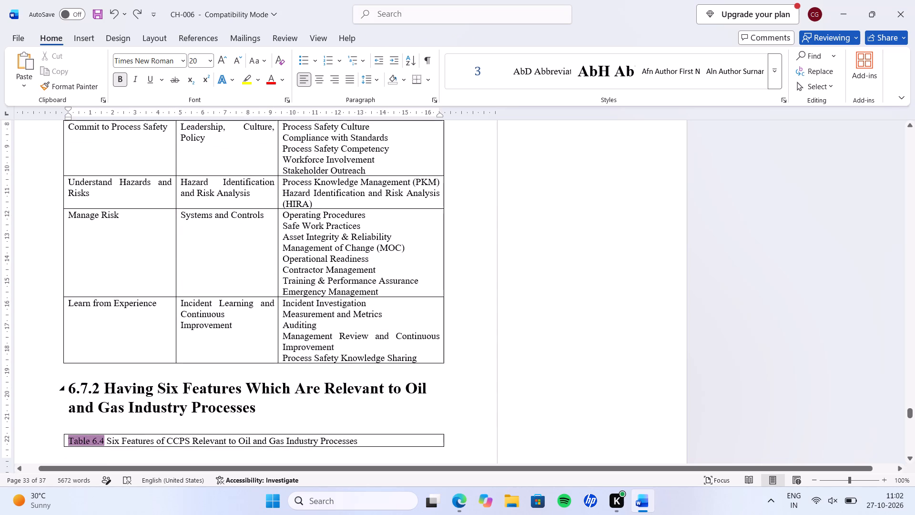
pyautogui.press('Return')
pyautogui.press('Up')
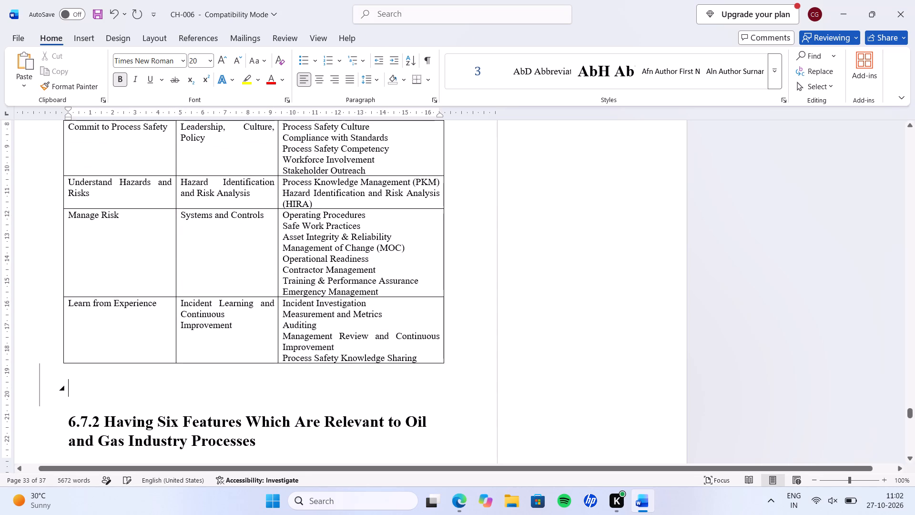
pyautogui.click(60, 389)
pyautogui.click(60, 389)
pyautogui.press('BackSpace')
pyautogui.press('BackSpace')
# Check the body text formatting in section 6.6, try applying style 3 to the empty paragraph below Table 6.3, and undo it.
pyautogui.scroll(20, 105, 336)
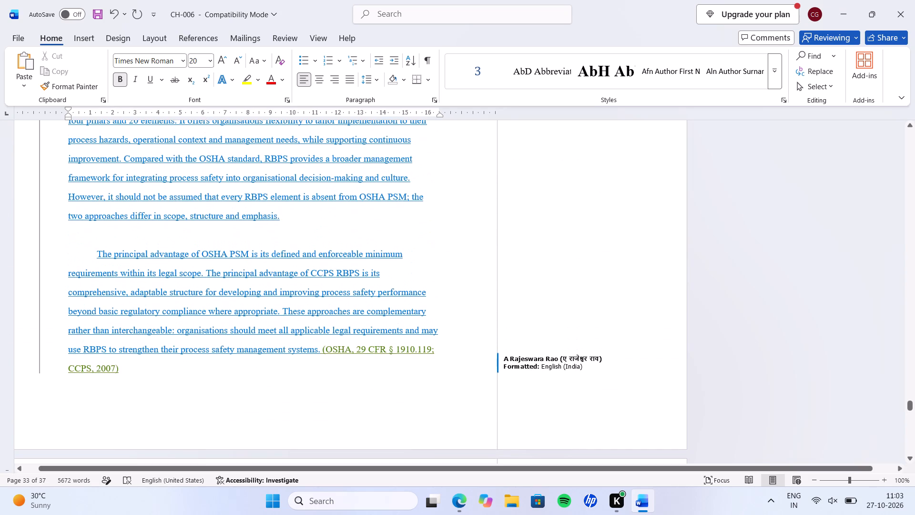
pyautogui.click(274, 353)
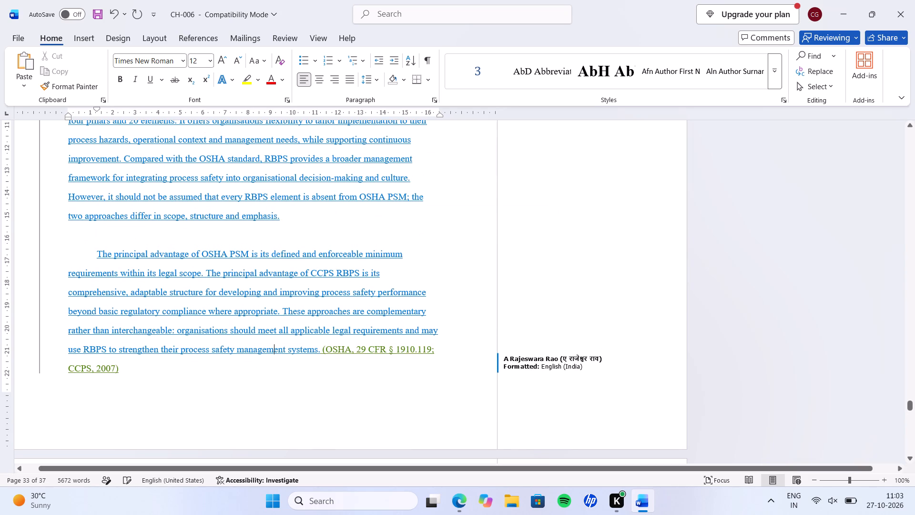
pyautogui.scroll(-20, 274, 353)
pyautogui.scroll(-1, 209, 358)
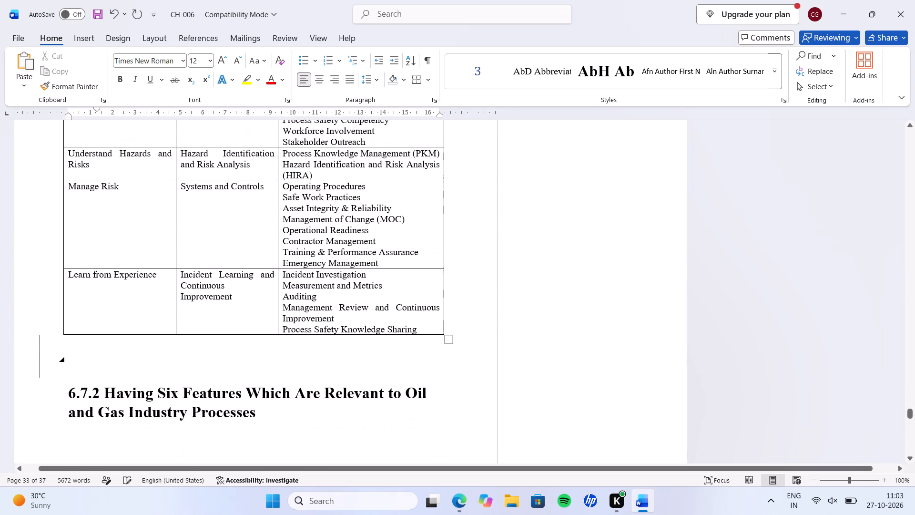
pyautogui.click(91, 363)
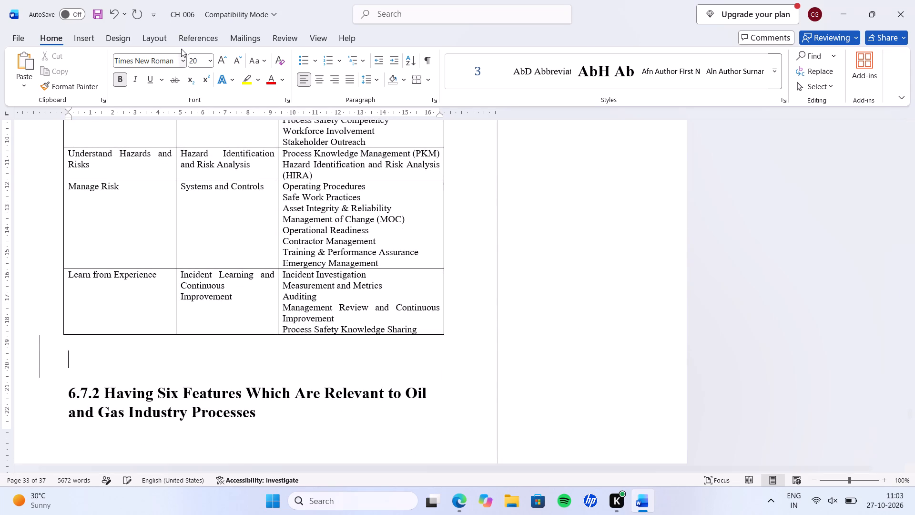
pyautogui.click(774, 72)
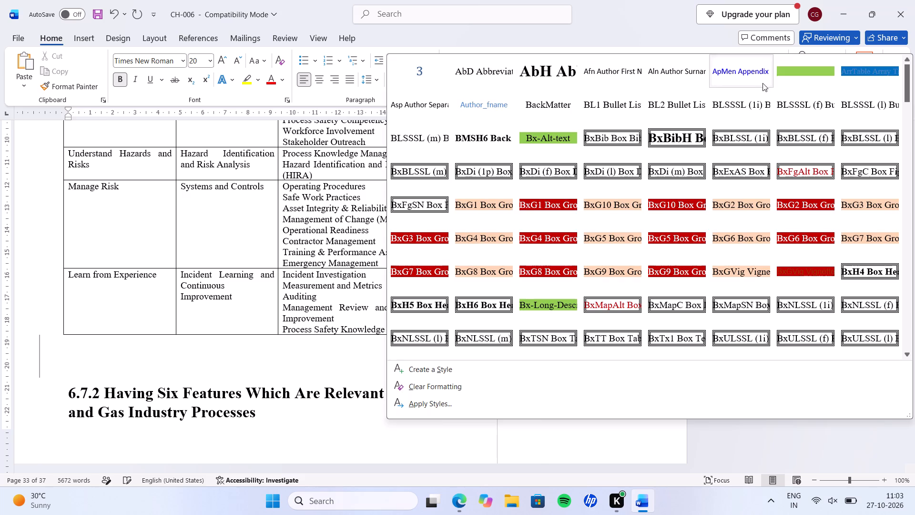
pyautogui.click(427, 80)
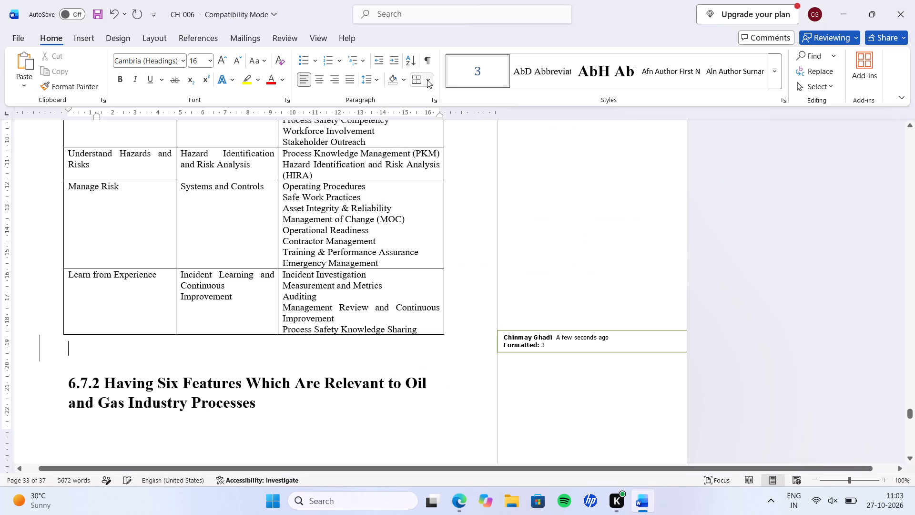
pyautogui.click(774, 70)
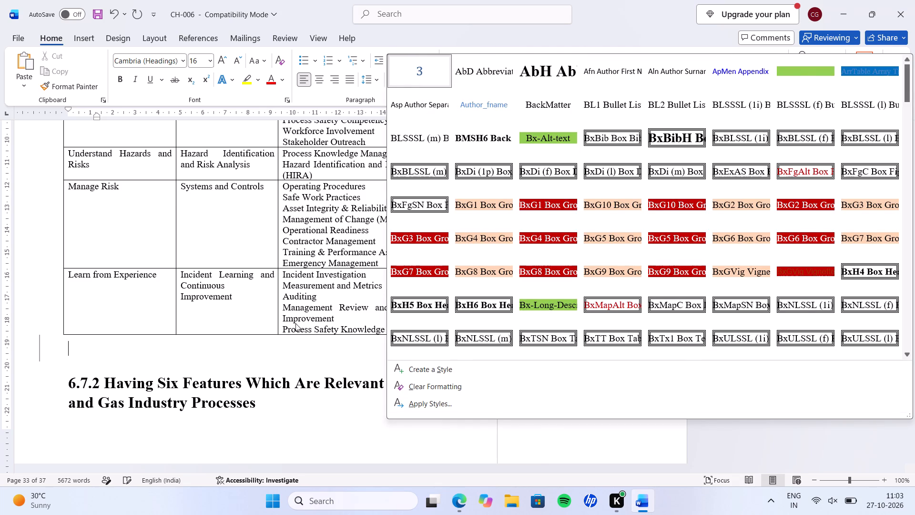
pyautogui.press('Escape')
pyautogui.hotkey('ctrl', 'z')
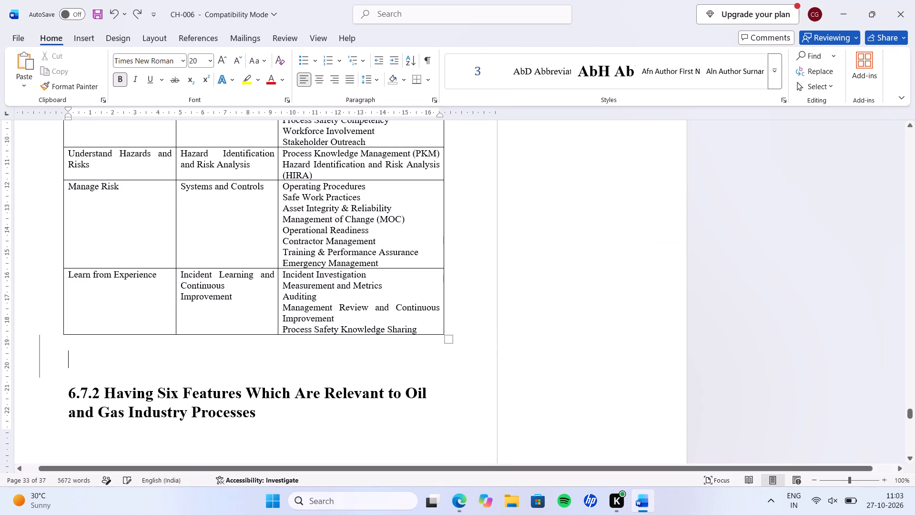
pyautogui.click(201, 65)
pyautogui.write('12')
pyautogui.press('Return')
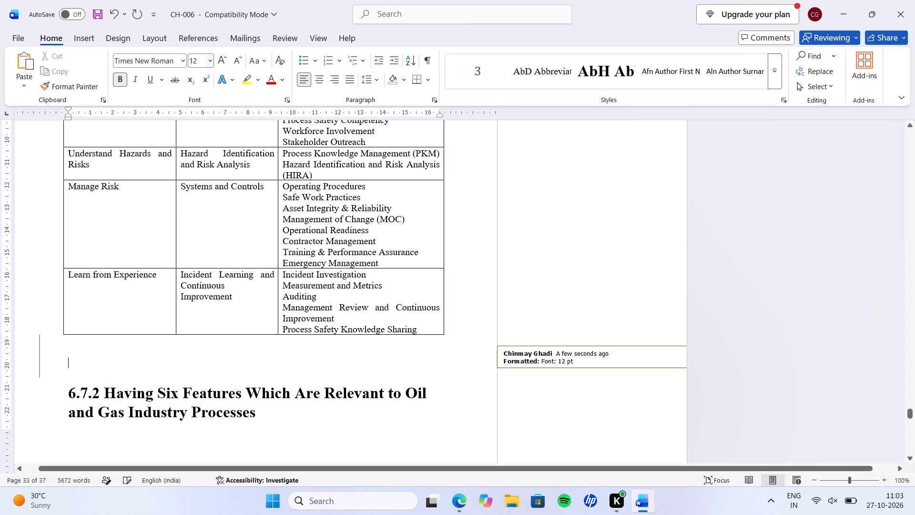
pyautogui.hotkey('ctrl', 'v')
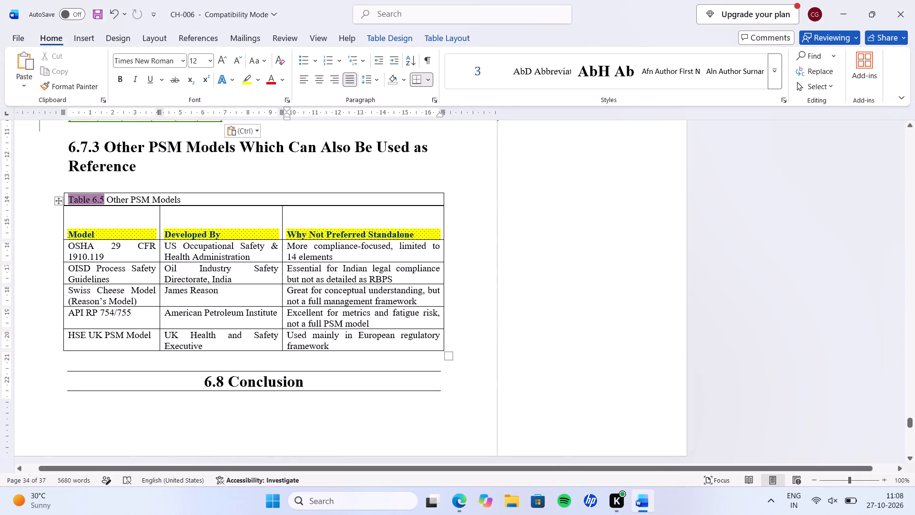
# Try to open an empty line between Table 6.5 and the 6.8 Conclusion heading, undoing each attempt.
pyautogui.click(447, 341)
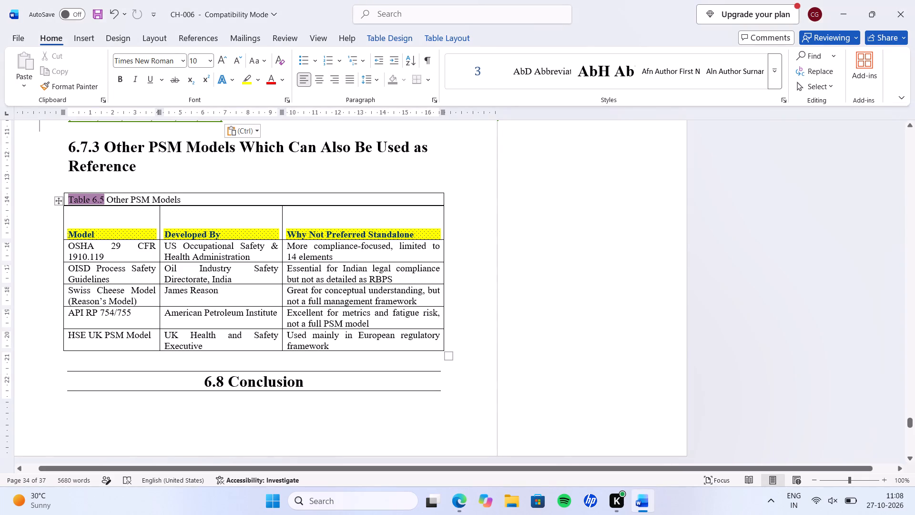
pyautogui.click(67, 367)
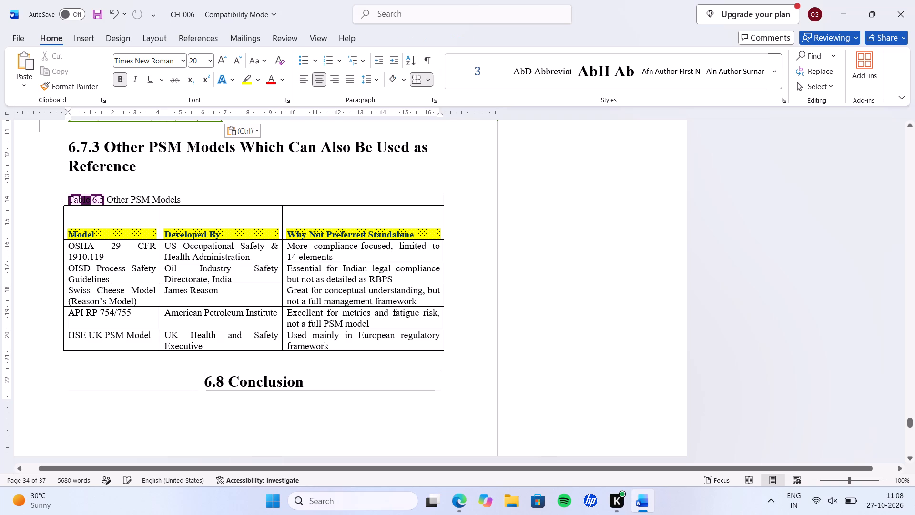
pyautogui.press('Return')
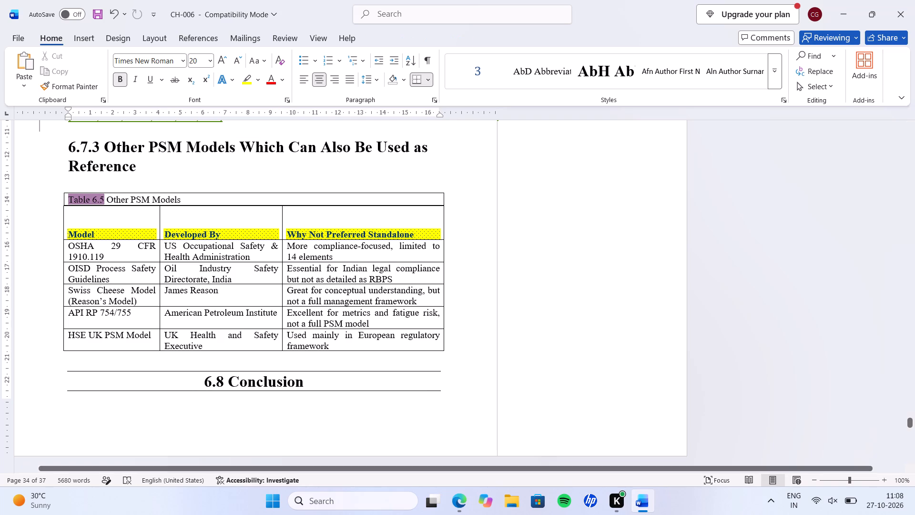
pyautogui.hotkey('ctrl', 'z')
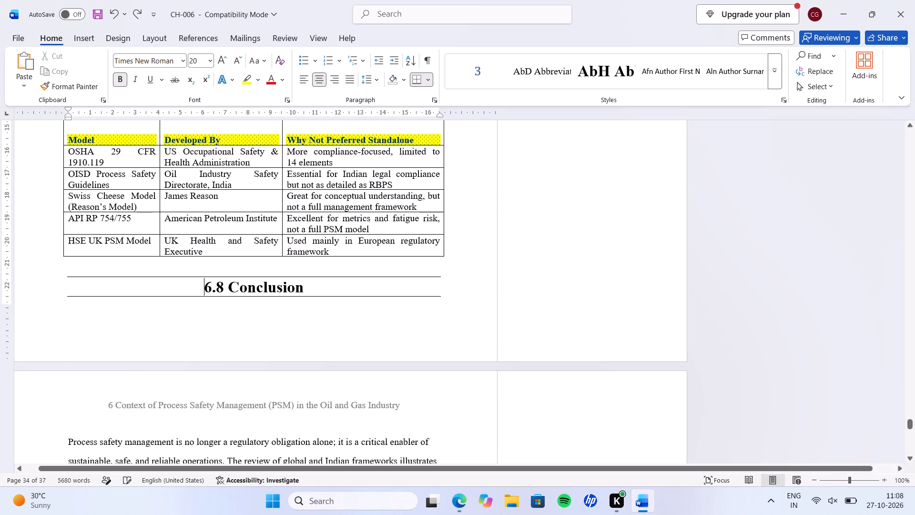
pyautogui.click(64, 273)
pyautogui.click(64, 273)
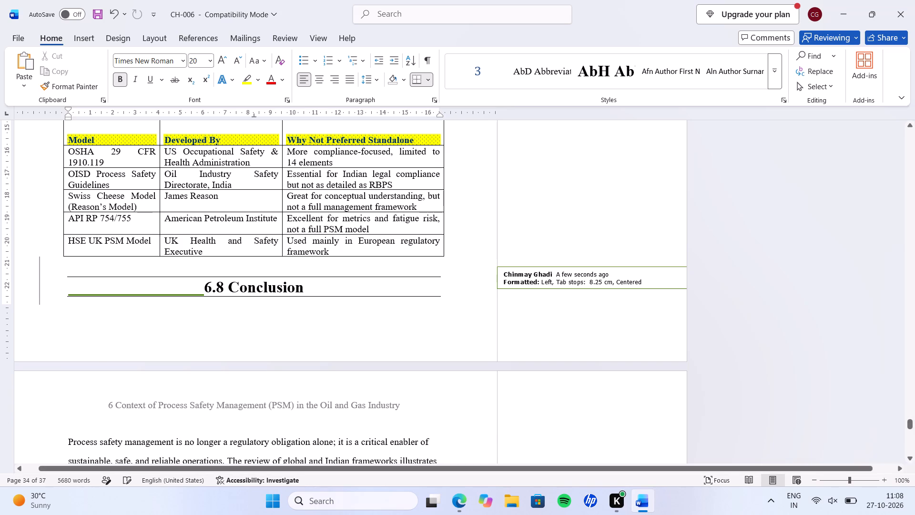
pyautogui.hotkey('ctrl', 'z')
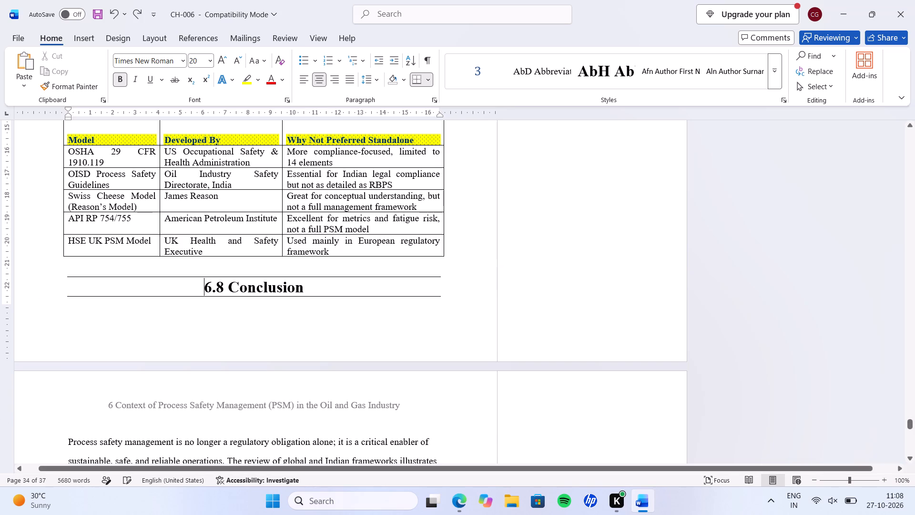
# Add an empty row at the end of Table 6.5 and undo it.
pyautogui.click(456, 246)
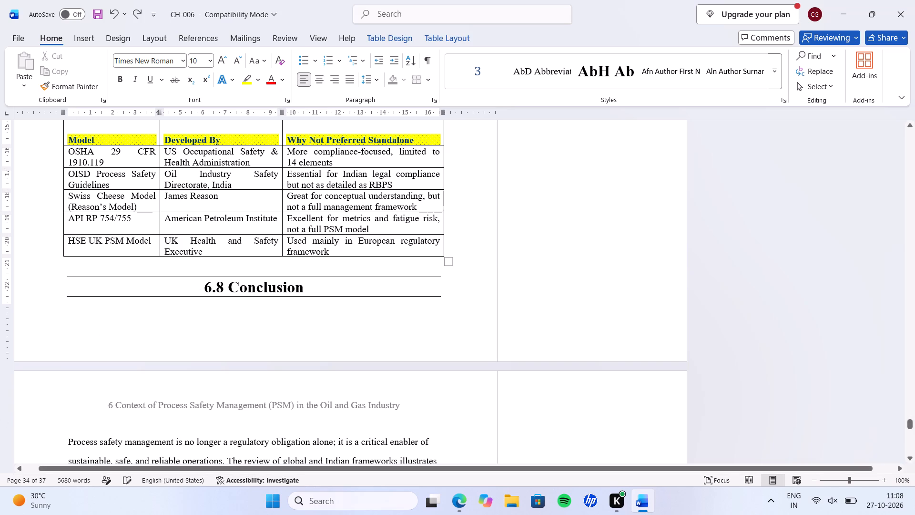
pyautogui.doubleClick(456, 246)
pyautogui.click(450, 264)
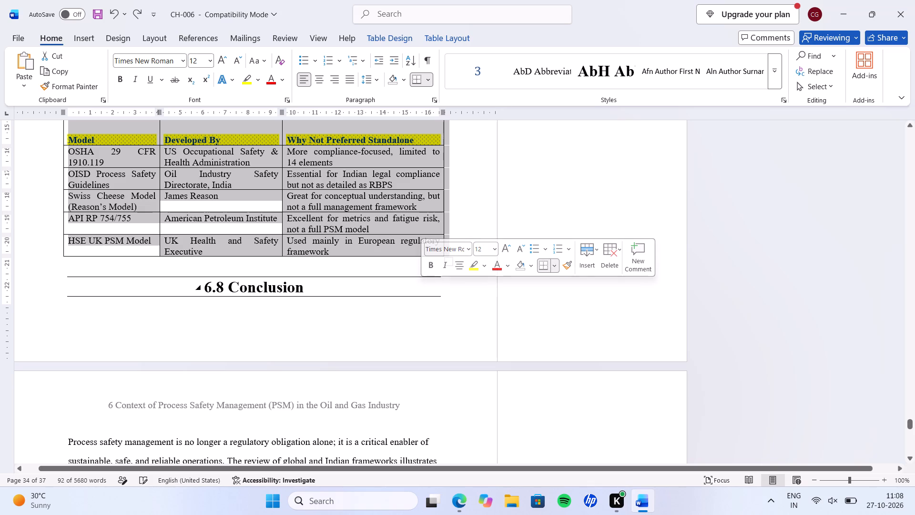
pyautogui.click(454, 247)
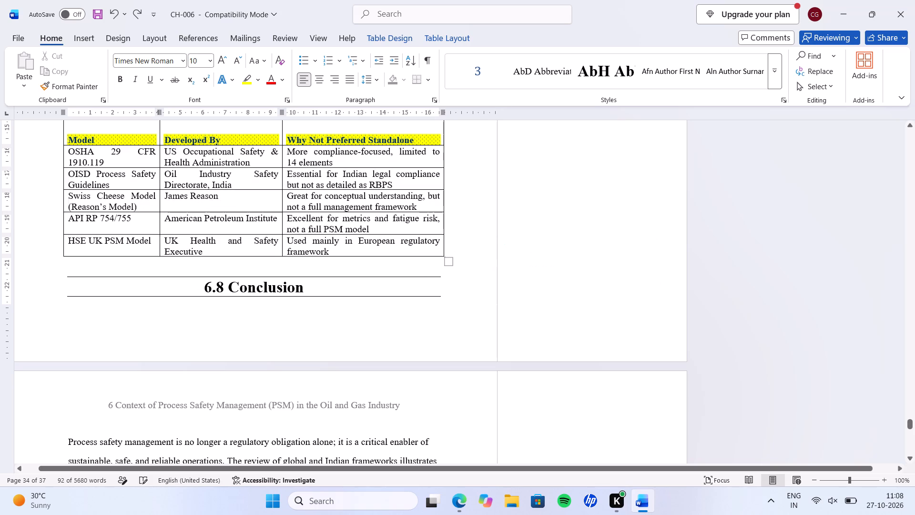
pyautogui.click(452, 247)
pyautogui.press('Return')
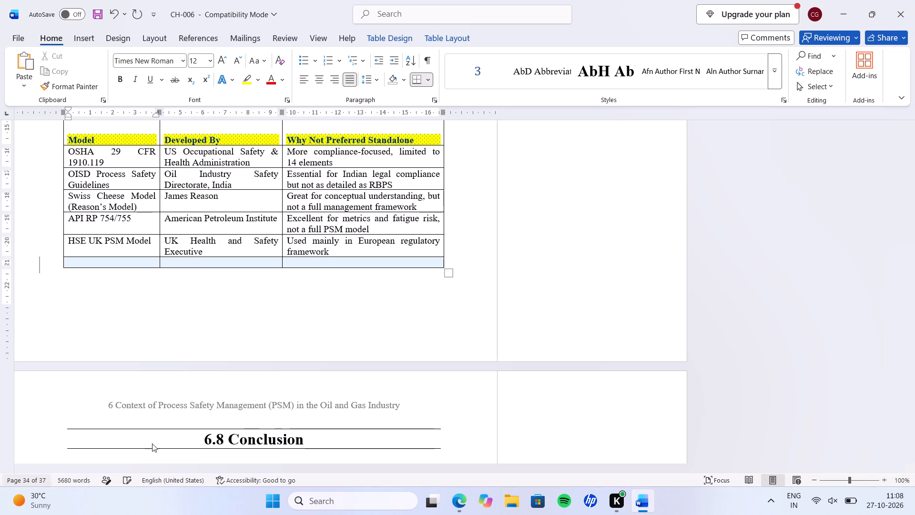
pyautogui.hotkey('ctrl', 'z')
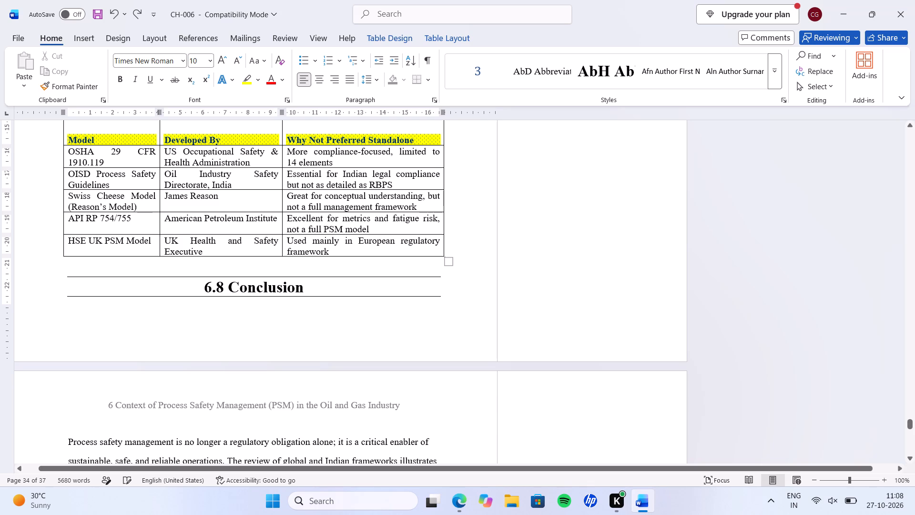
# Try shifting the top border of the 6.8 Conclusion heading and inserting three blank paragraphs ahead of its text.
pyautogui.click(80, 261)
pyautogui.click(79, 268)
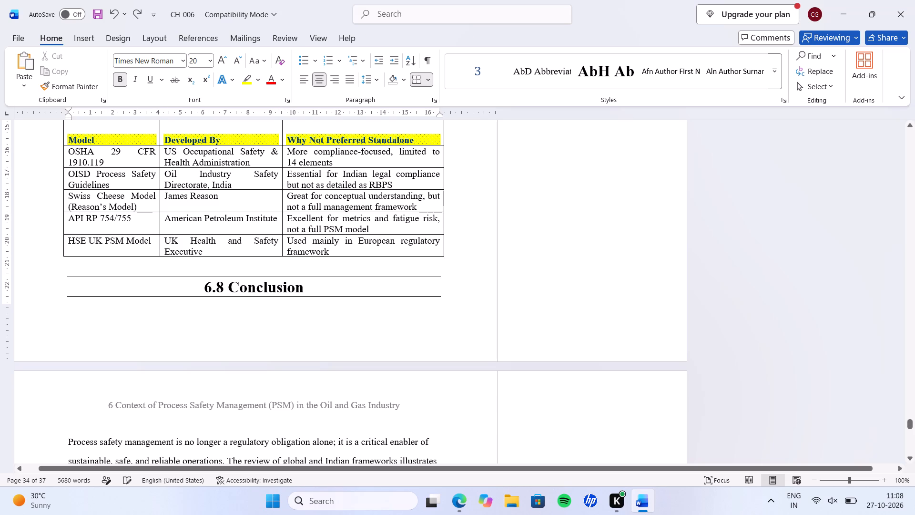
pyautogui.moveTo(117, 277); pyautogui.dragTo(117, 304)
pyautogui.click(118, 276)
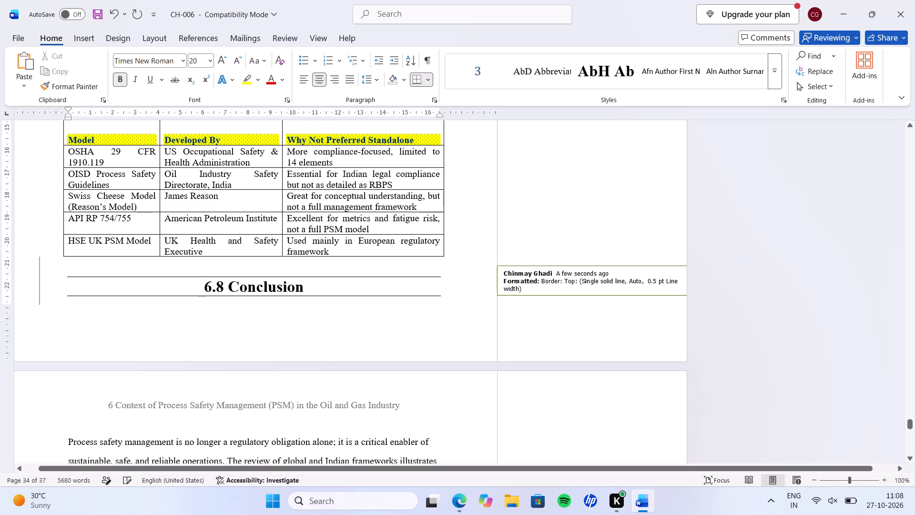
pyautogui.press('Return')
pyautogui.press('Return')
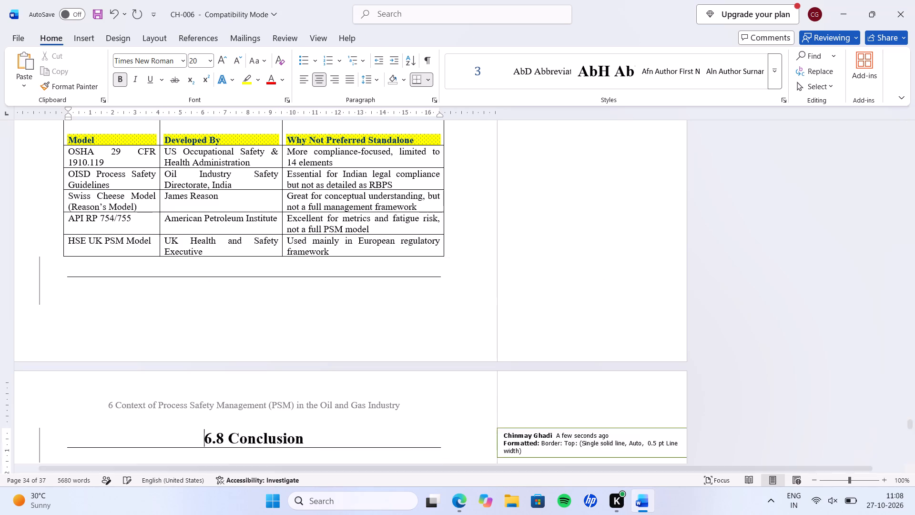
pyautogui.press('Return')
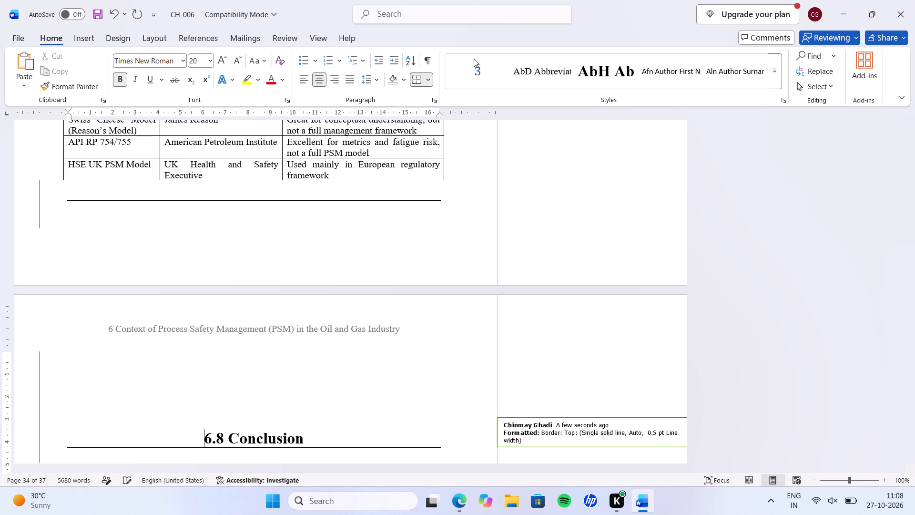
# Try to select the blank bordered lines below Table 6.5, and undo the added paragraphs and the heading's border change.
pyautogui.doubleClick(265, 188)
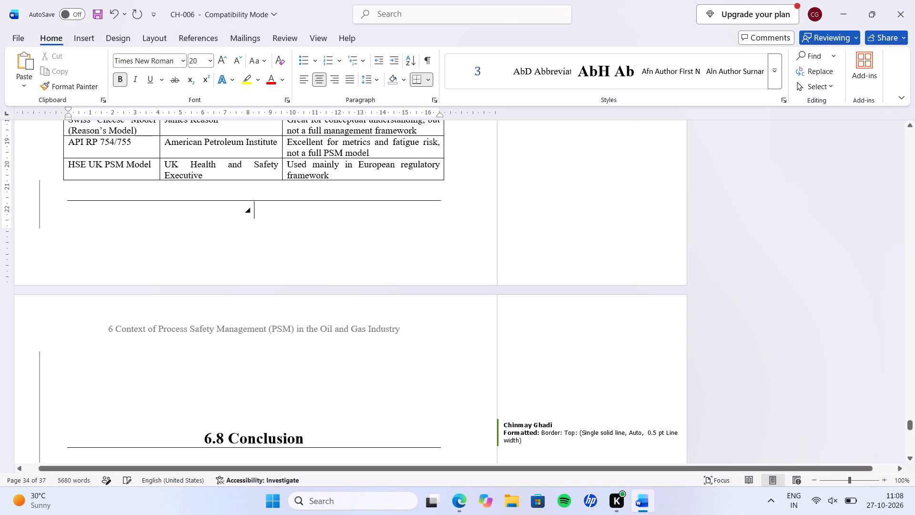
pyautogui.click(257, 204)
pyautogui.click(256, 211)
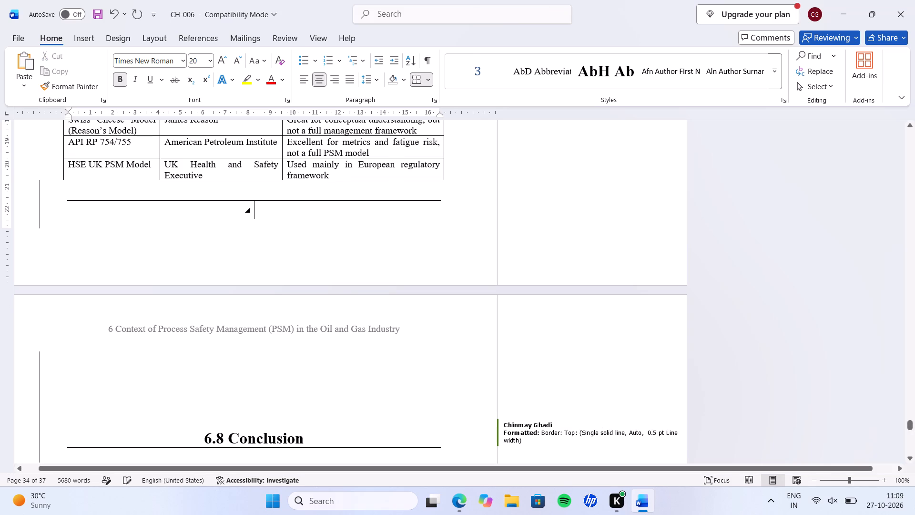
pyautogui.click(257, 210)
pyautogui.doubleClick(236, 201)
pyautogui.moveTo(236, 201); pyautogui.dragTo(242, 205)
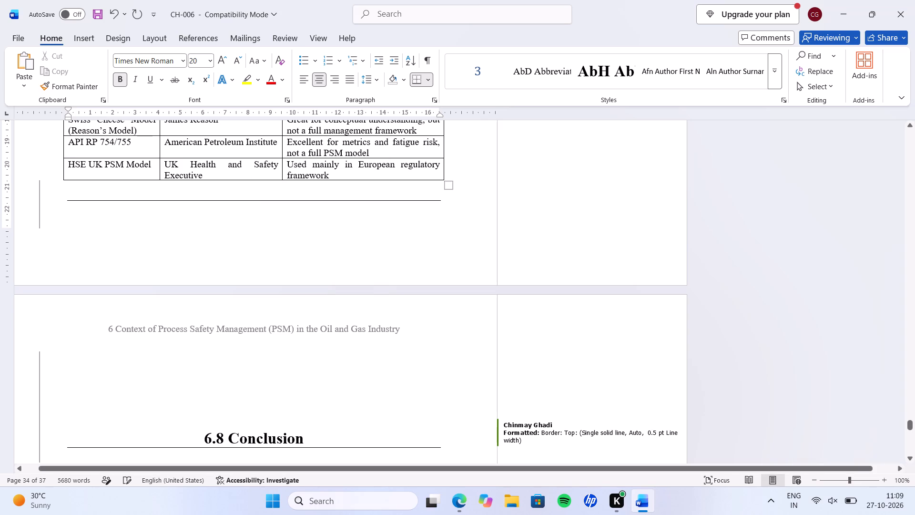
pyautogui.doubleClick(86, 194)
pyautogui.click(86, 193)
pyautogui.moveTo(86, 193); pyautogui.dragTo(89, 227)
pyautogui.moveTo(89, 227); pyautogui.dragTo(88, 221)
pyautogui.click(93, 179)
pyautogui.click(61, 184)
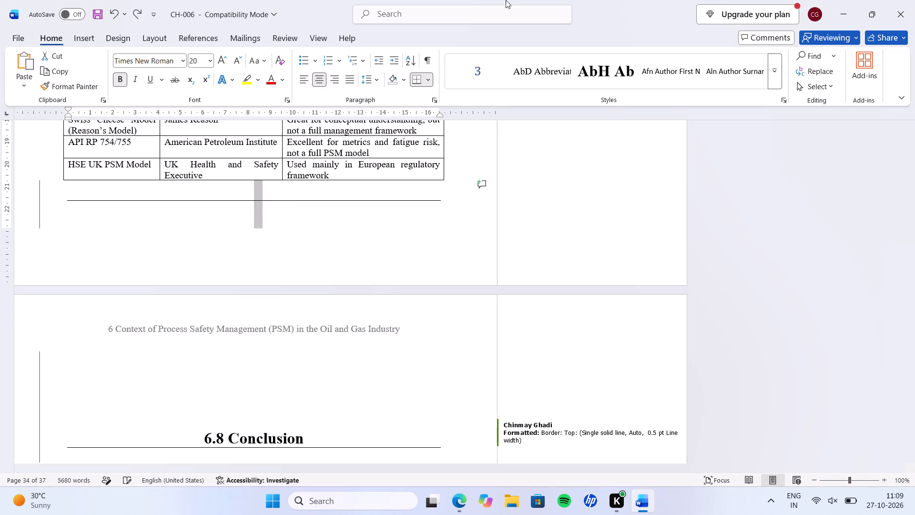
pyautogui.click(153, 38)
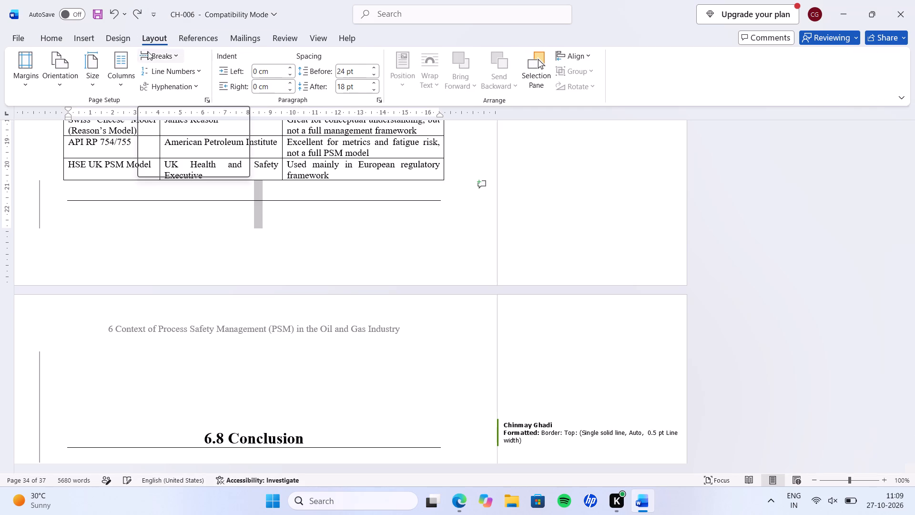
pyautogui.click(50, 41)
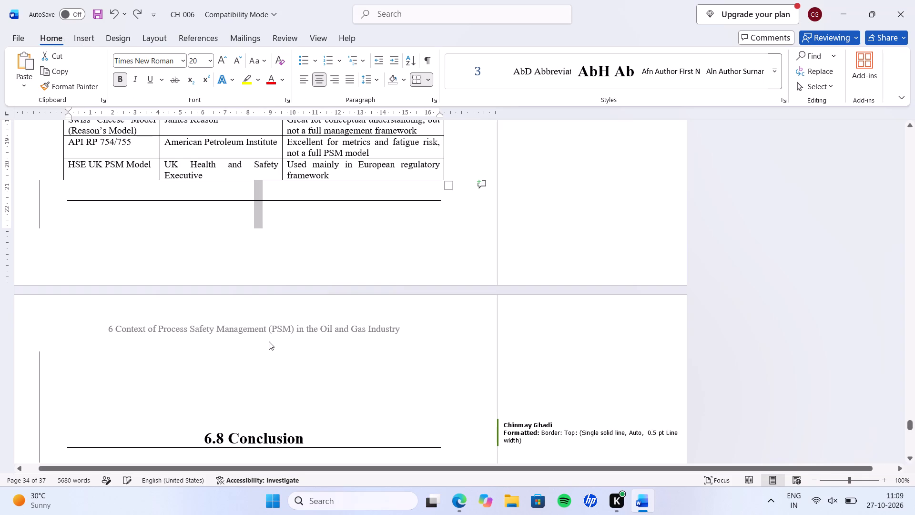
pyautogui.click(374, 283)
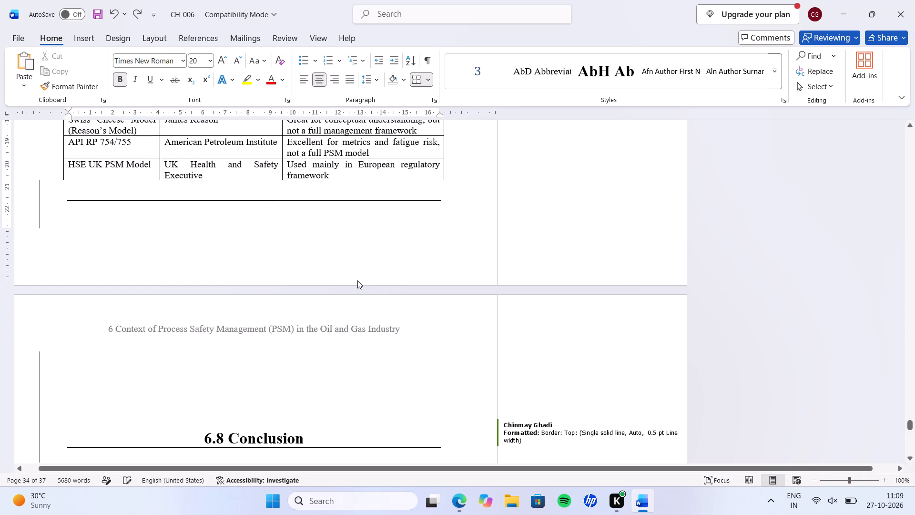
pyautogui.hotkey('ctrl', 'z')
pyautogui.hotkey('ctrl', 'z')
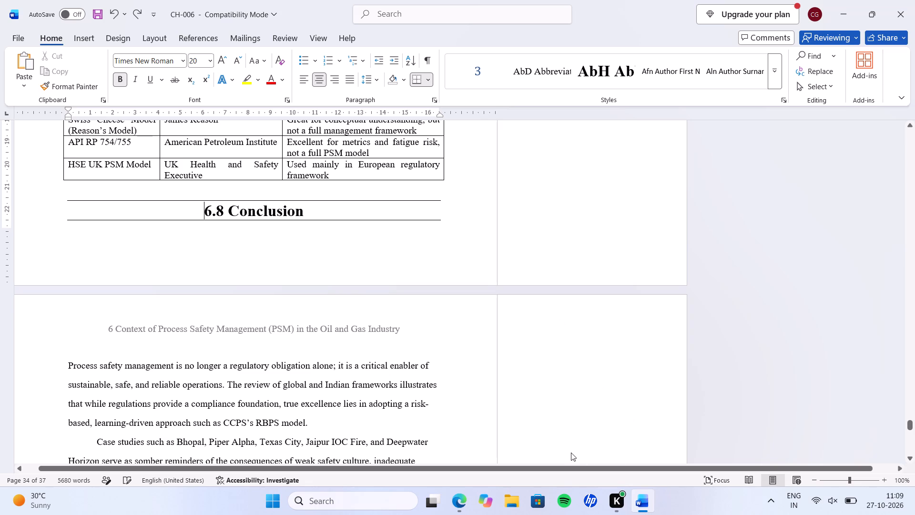
# Create a new blank document and insert a table using the table size grid.
pyautogui.hotkey('ctrl', 'n')
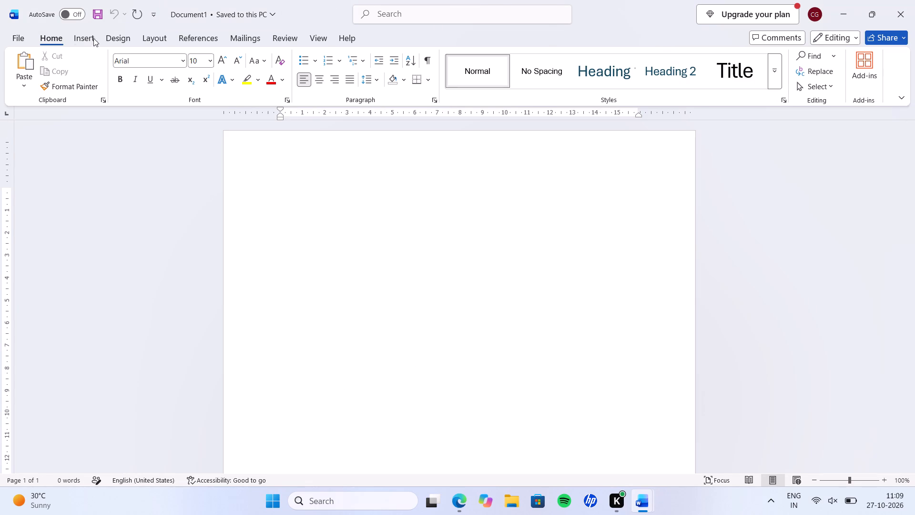
pyautogui.click(81, 43)
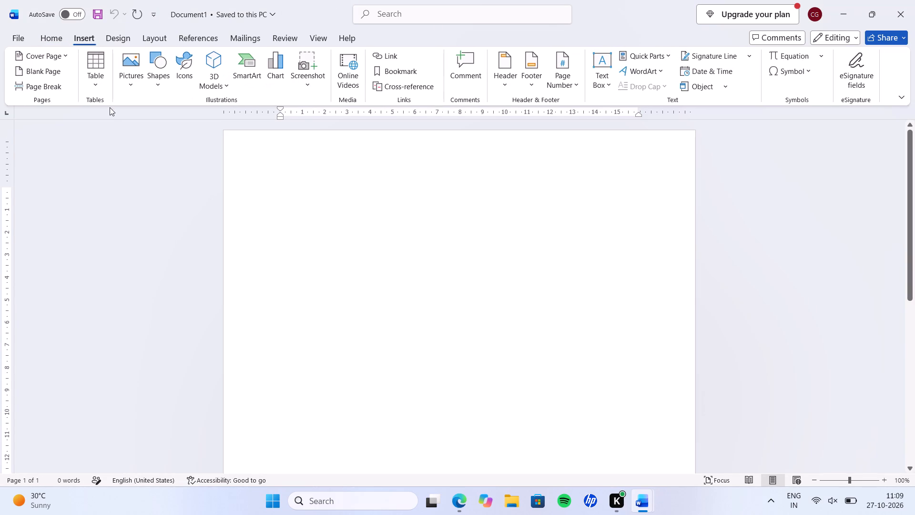
pyautogui.click(94, 53)
pyautogui.moveTo(104, 175); pyautogui.dragTo(126, 175)
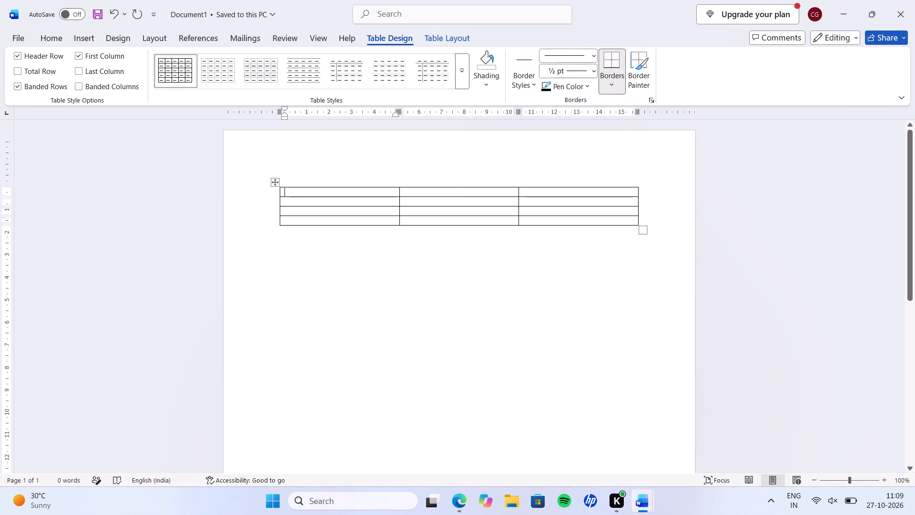
# Add three blank paragraphs below the table in the new document.
pyautogui.click(296, 468)
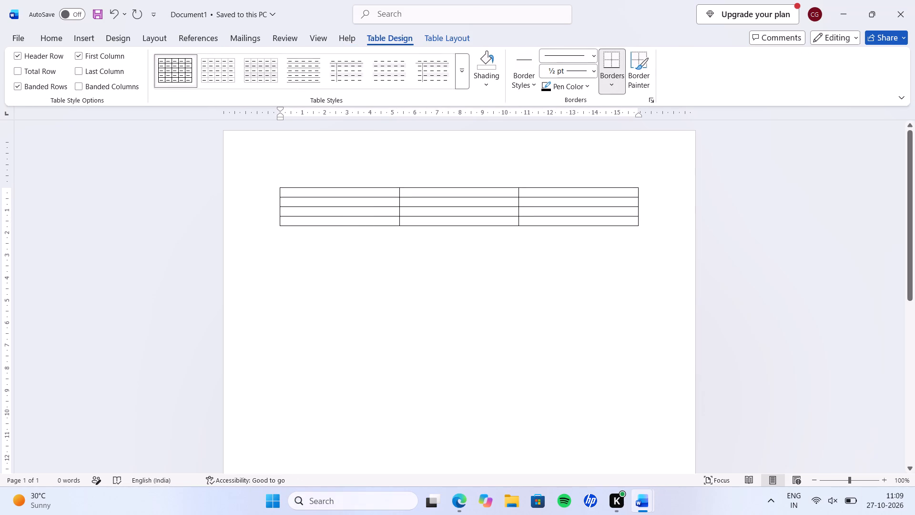
pyautogui.press('Return')
pyautogui.press('Return')
pyautogui.press('Return')
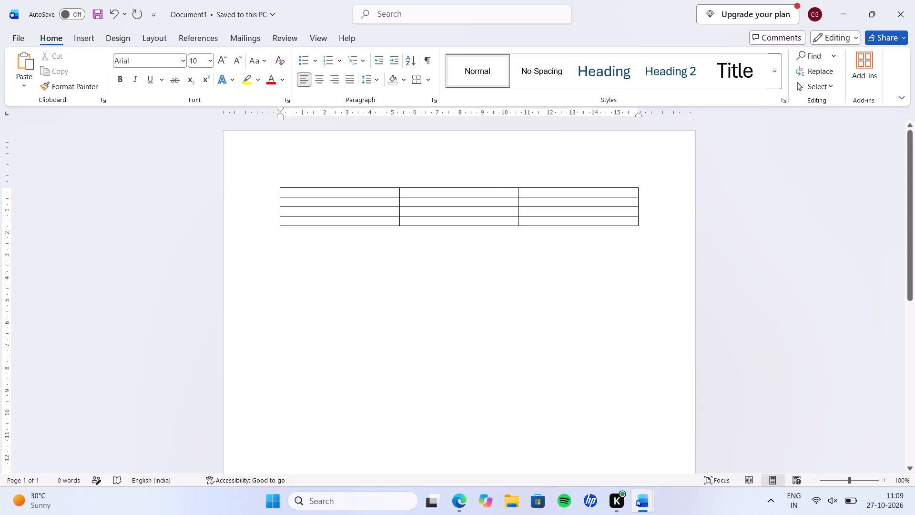
# Switch to the CH-006 document, select its entire text and set the paragraph alignment to justified.
pyautogui.hotkey('alt', 'Tab')
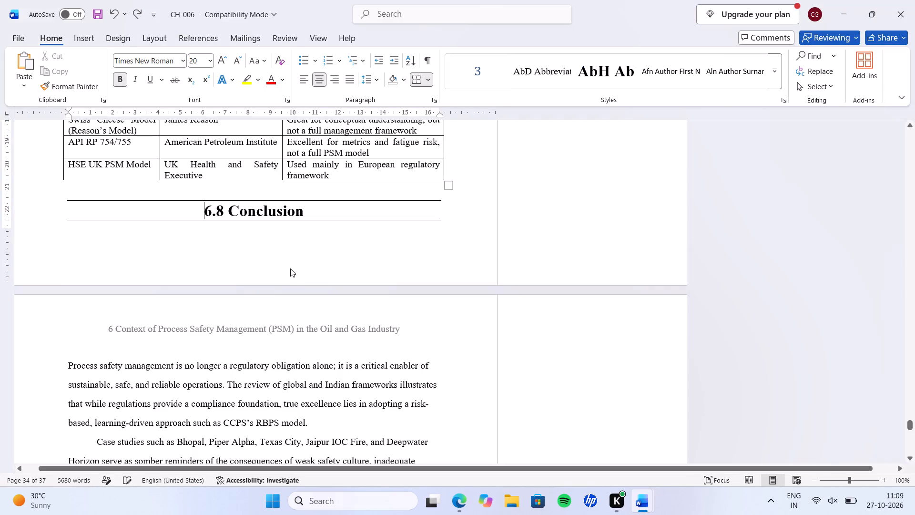
pyautogui.click(294, 252)
pyautogui.click(175, 218)
pyautogui.scroll(-5, 184, 205)
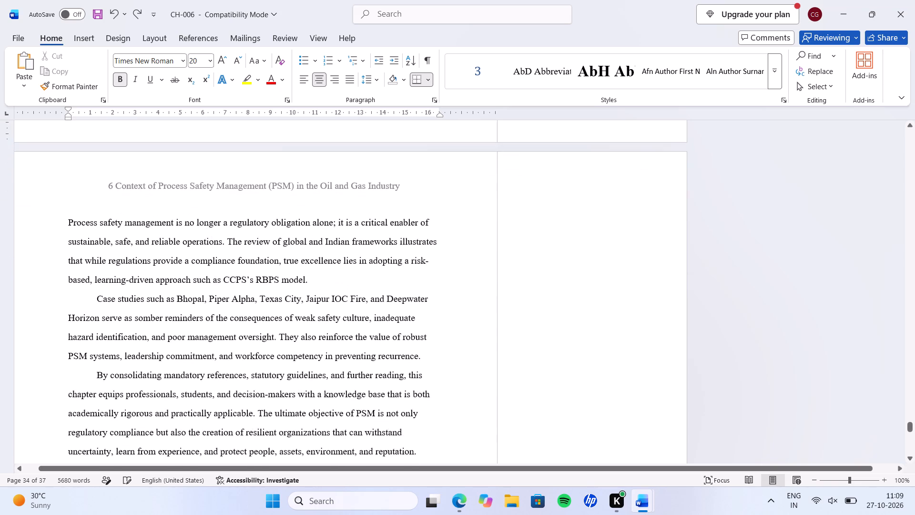
pyautogui.scroll(1, 184, 205)
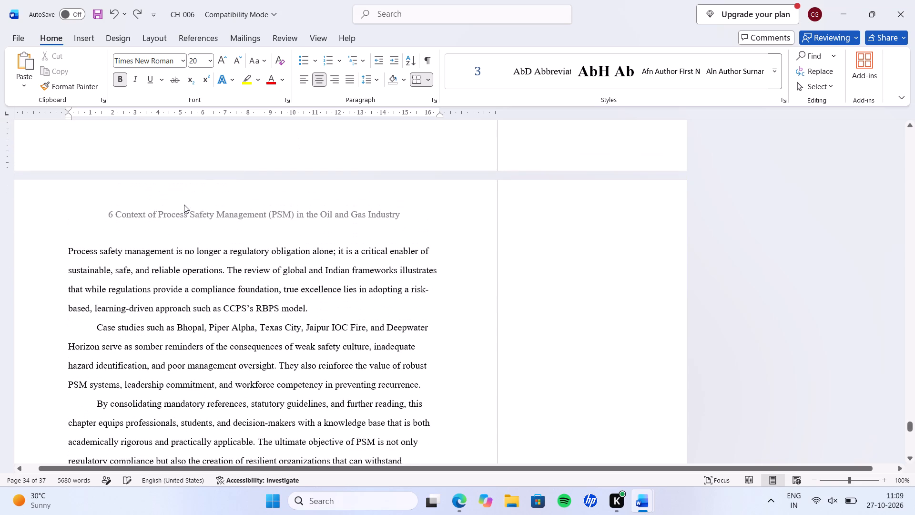
pyautogui.hotkey('ctrl', 'a')
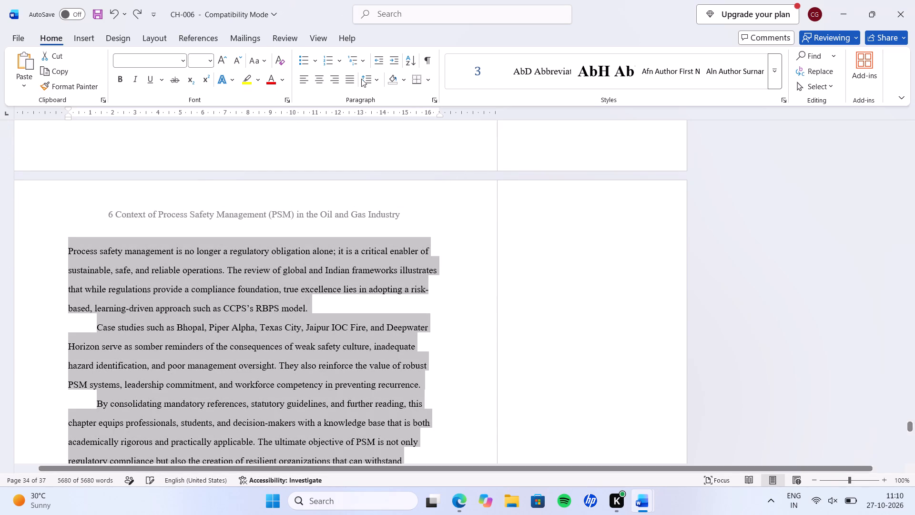
pyautogui.click(335, 85)
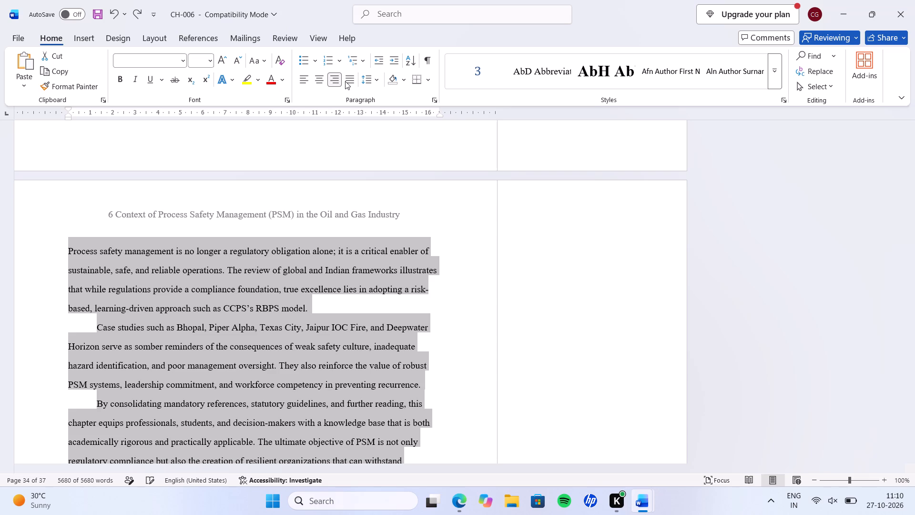
pyautogui.click(345, 81)
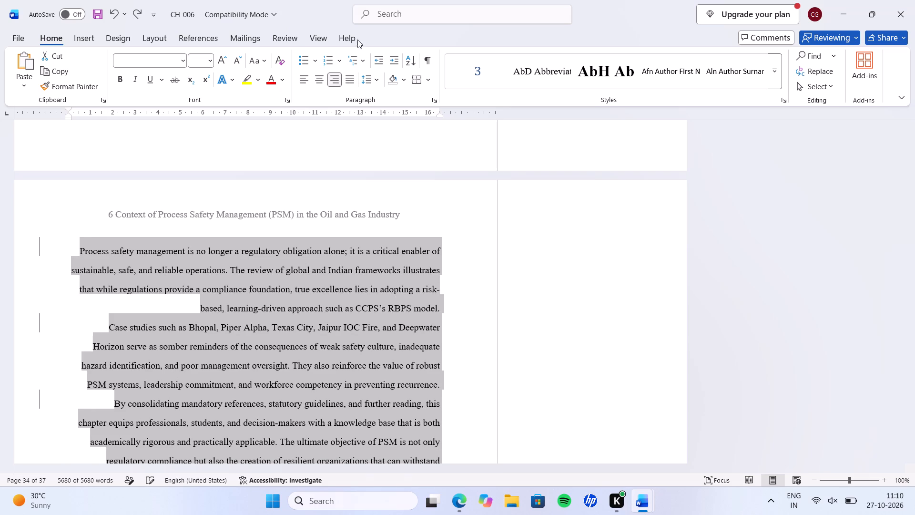
pyautogui.click(348, 81)
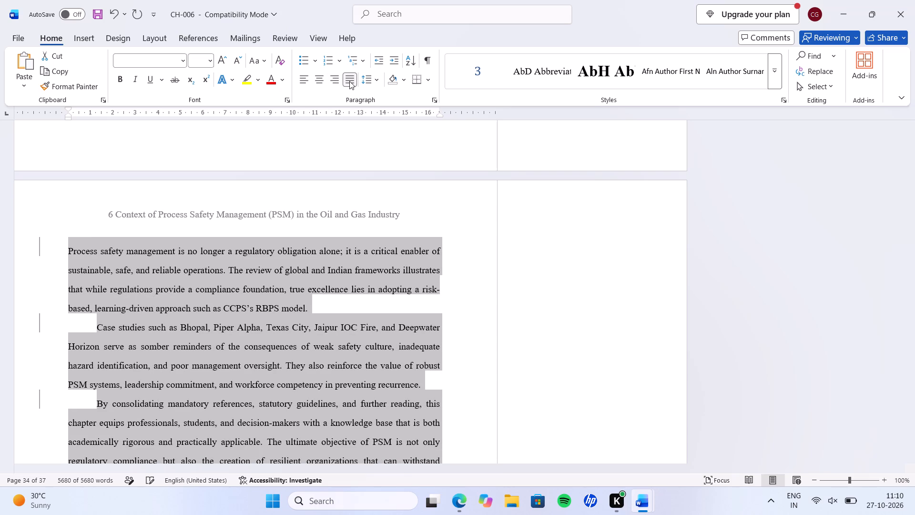
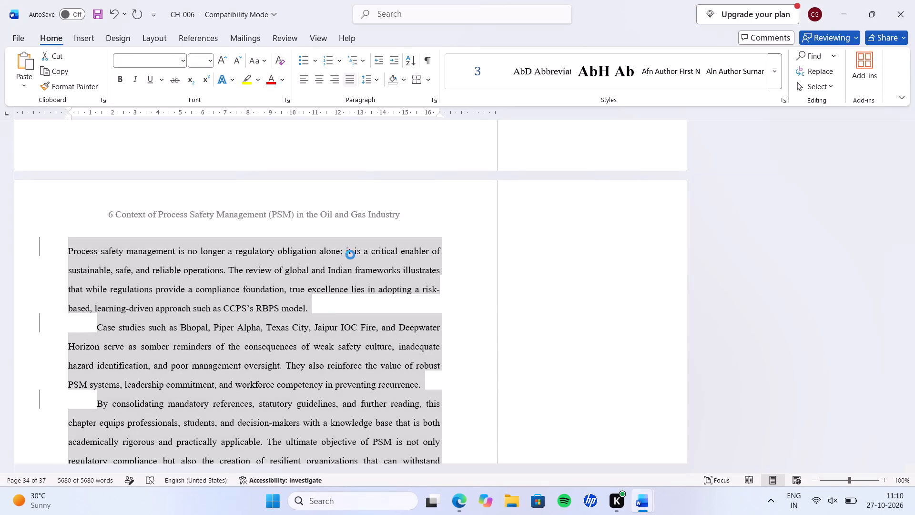
# Undo the right alignment applied to the whole chapter and clear the selection at the 6.8 Conclusion heading.
pyautogui.scroll(14, 335, 202)
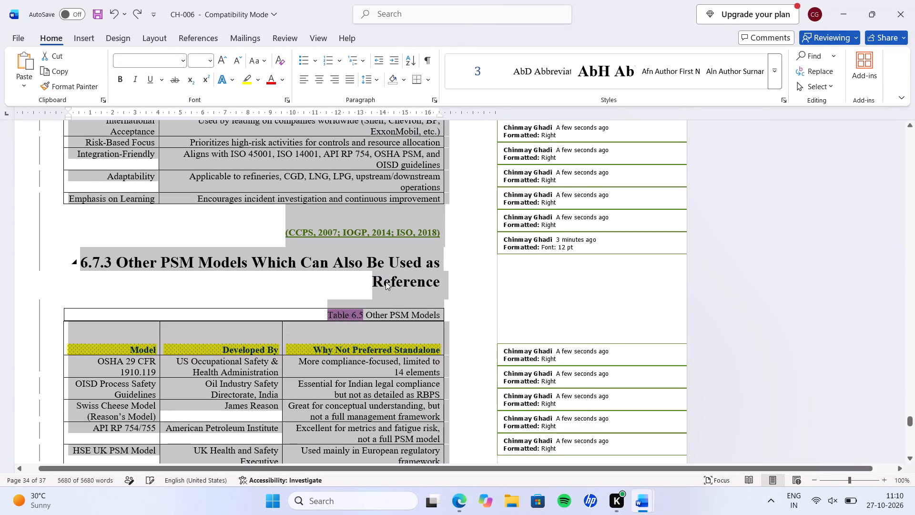
pyautogui.scroll(-2, 388, 288)
pyautogui.hotkey('ctrl', 'z')
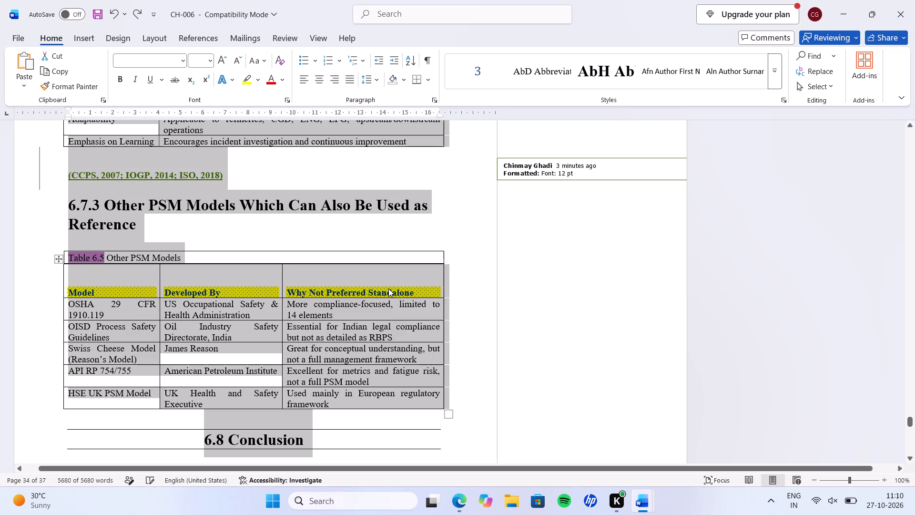
pyautogui.scroll(2, 294, 430)
pyautogui.scroll(-6, 295, 420)
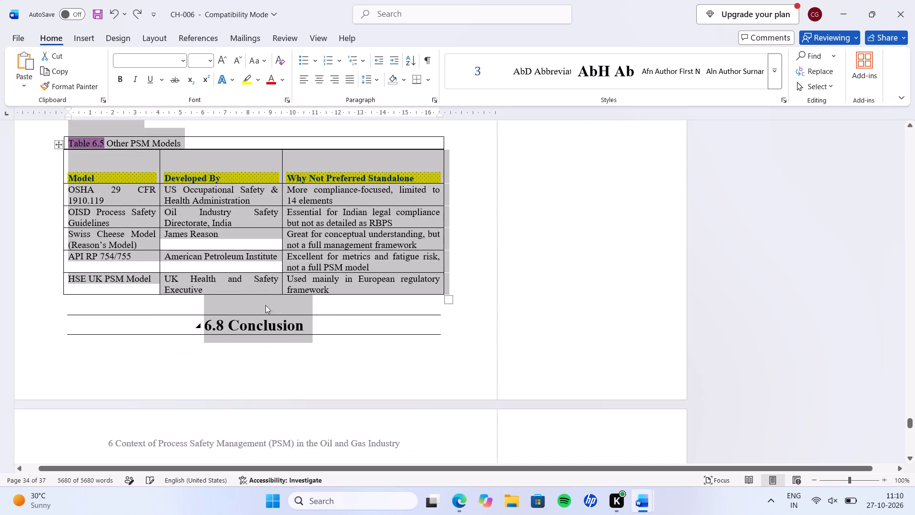
pyautogui.click(319, 309)
pyautogui.scroll(4, 325, 350)
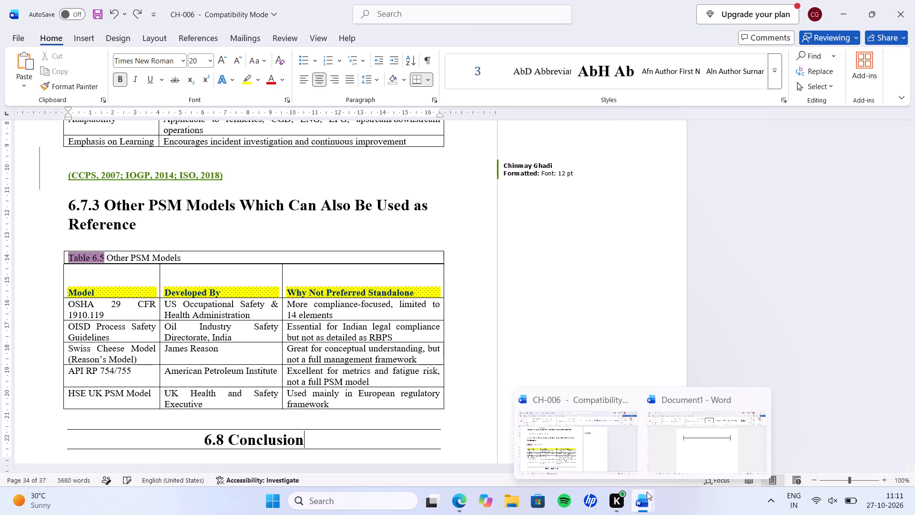
# Close the blank Document1 holding the trial table without saving it.
pyautogui.click(713, 441)
pyautogui.click(904, 3)
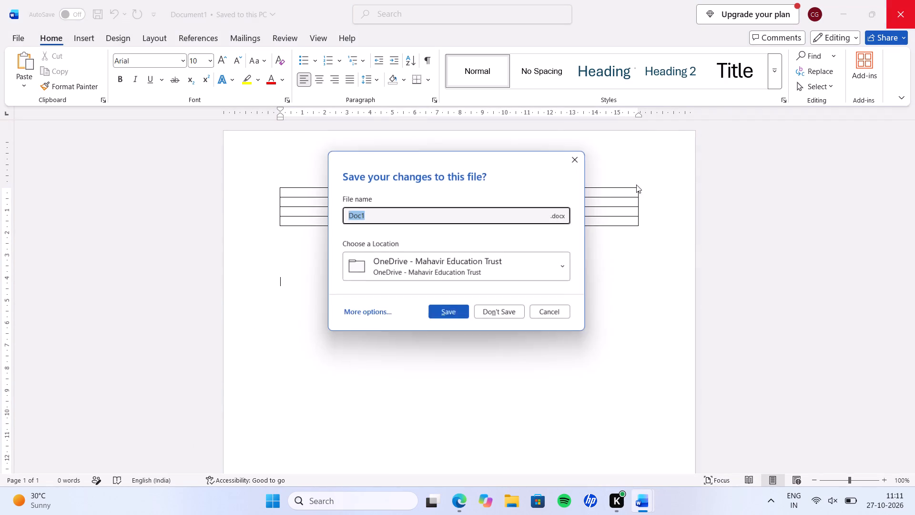
pyautogui.click(498, 312)
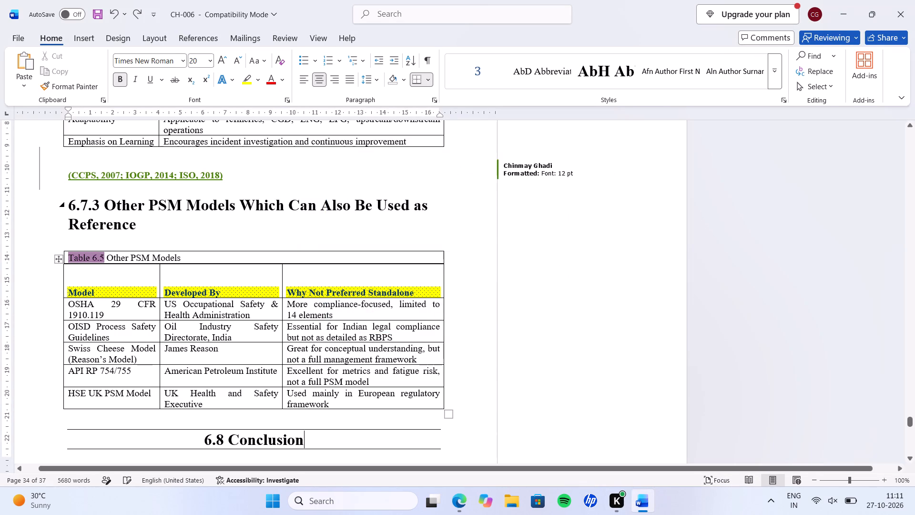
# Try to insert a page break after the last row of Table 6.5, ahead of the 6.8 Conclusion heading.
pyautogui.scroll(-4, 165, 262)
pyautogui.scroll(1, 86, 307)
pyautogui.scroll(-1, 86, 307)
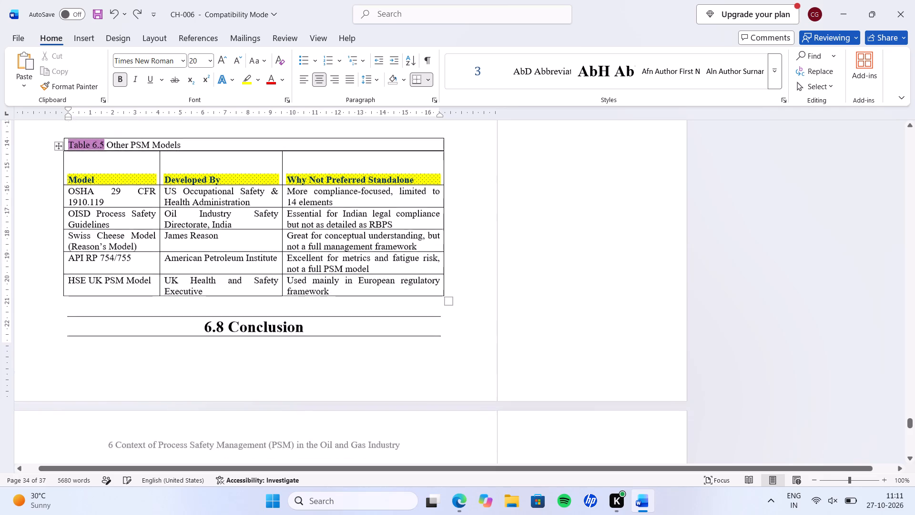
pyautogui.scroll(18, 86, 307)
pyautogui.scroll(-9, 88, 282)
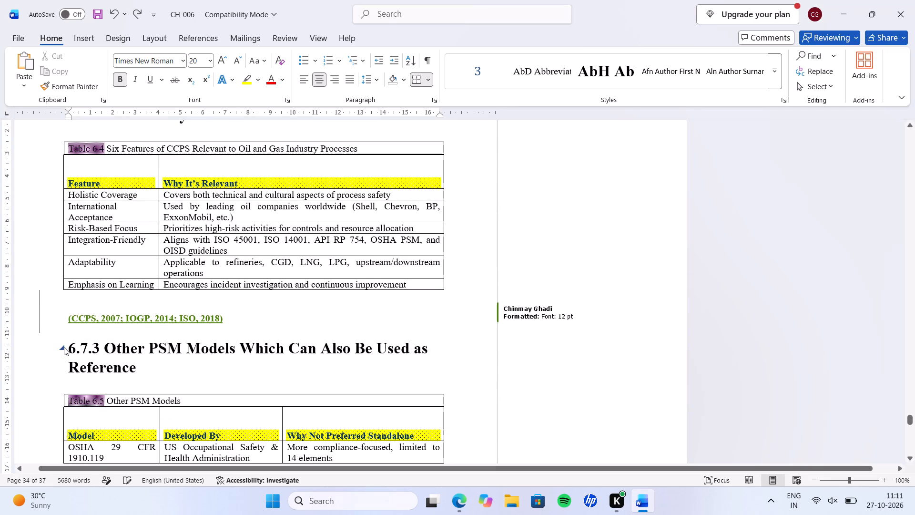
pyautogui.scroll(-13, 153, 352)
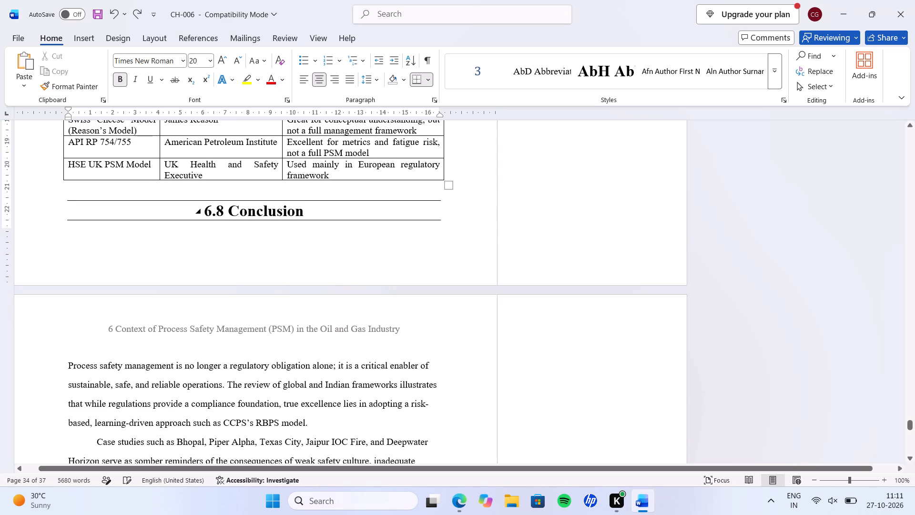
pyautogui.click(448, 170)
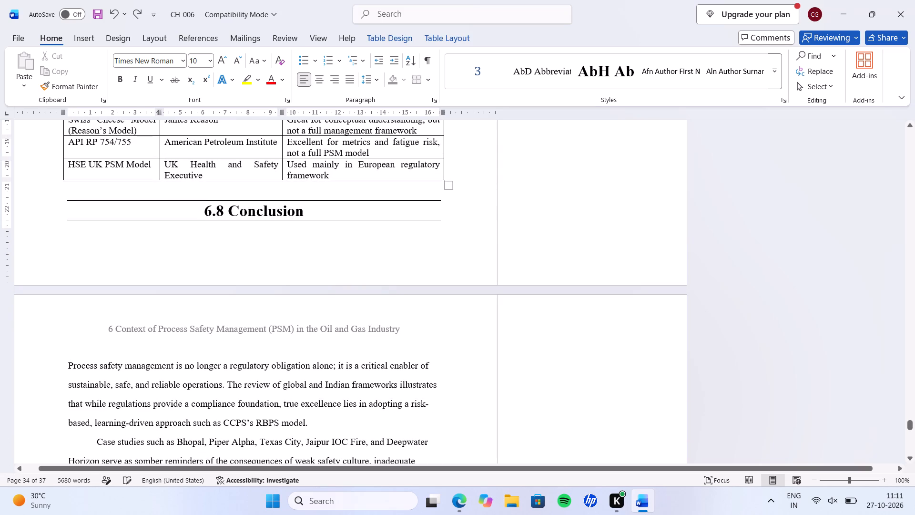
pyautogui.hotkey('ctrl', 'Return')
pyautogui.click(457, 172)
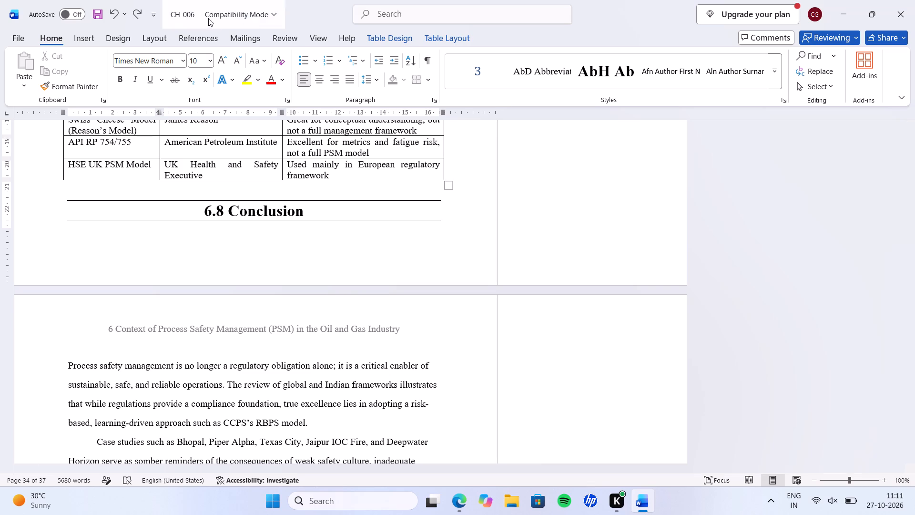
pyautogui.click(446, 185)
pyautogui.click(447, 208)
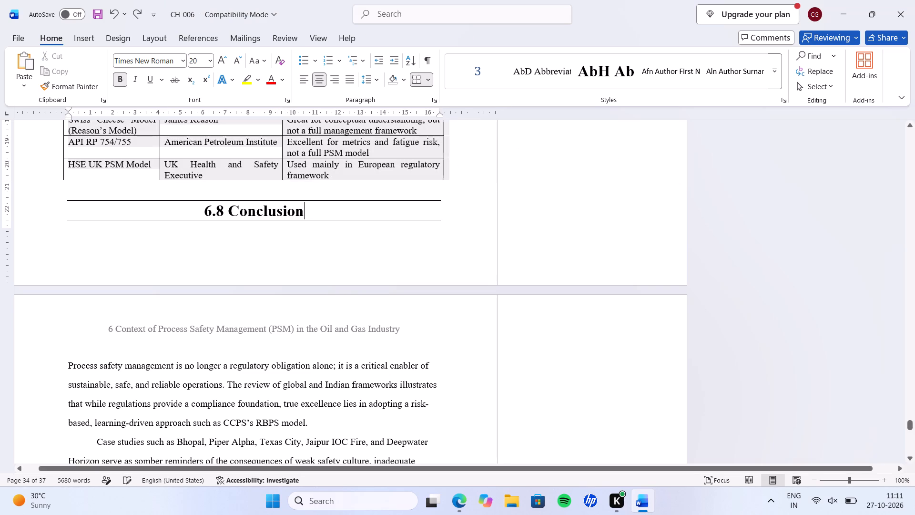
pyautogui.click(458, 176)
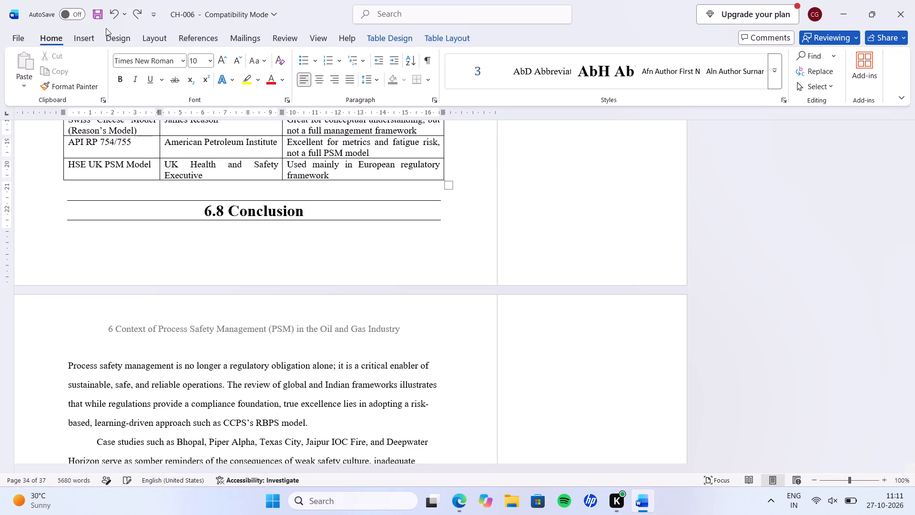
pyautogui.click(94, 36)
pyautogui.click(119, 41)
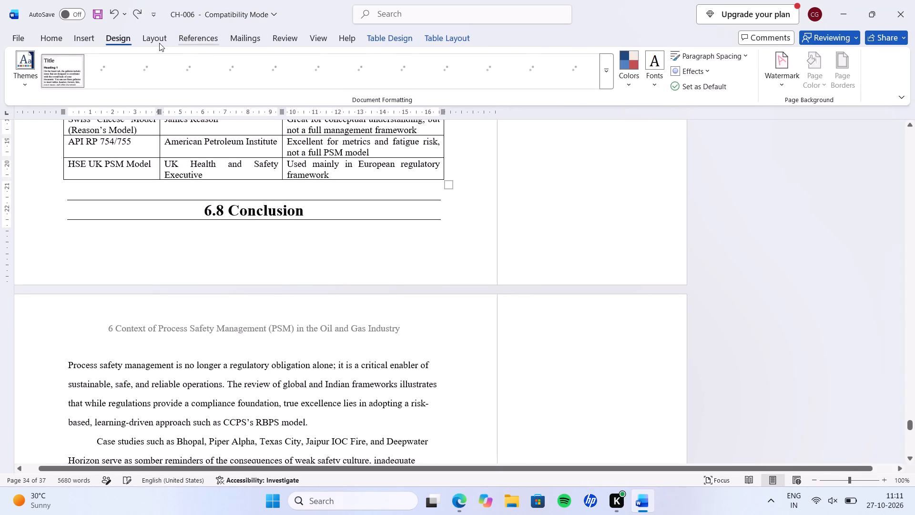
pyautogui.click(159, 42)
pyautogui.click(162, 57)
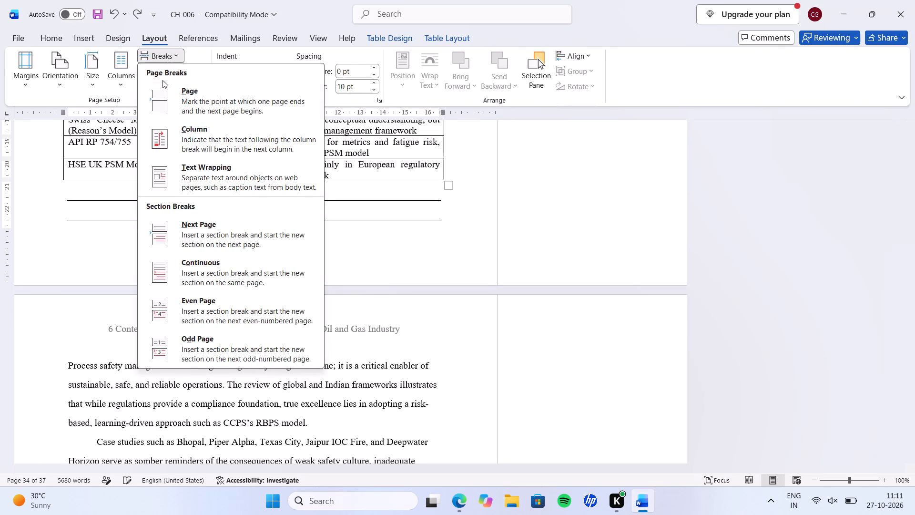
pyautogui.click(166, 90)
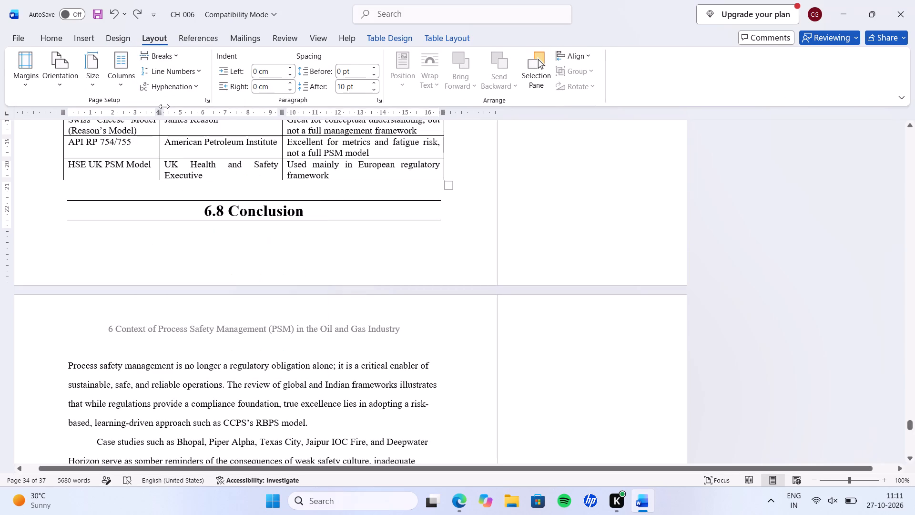
# Look through the chapter from the reference list back to the PSM elements comparison table, and return to Table 6.5 and section 6.8.
pyautogui.scroll(-20, 362, 313)
pyautogui.scroll(-11, 362, 313)
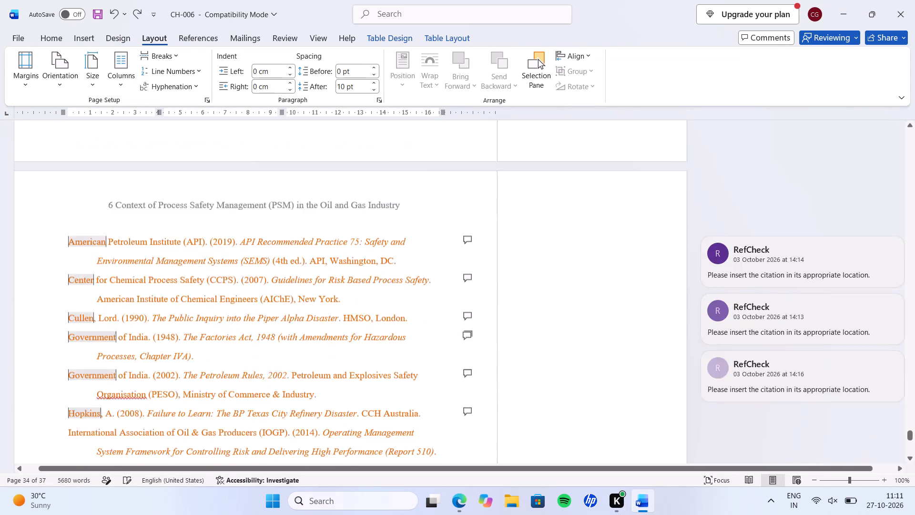
pyautogui.scroll(-2, 378, 302)
pyautogui.scroll(20, 378, 302)
pyautogui.scroll(14, 378, 302)
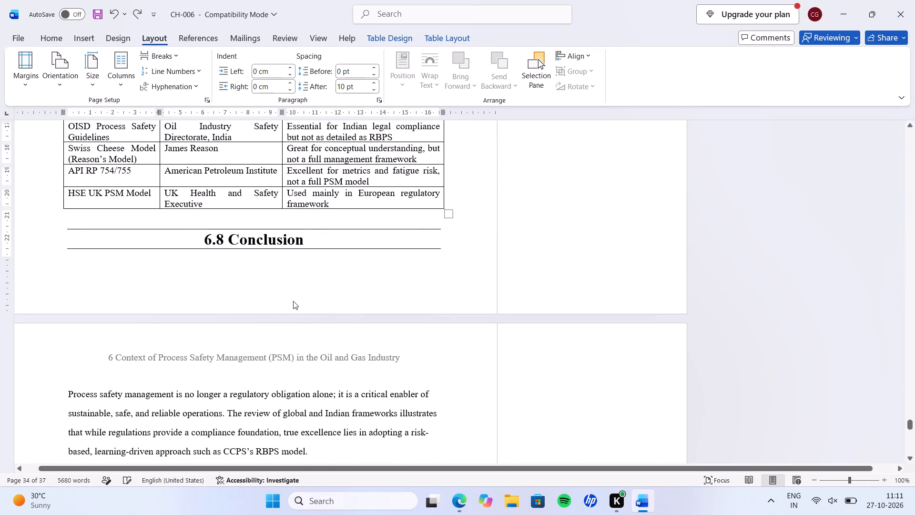
pyautogui.scroll(20, 293, 301)
pyautogui.scroll(18, 293, 301)
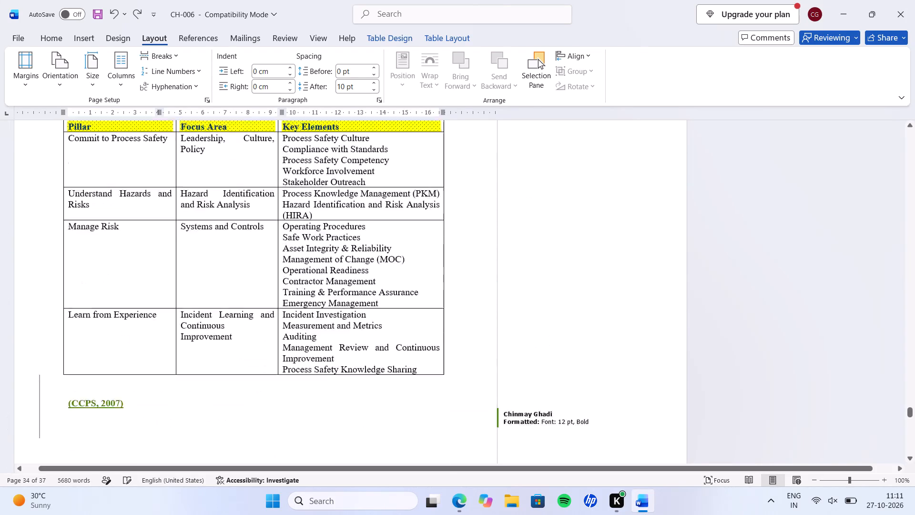
pyautogui.scroll(20, 297, 299)
pyautogui.scroll(20, 297, 299)
pyautogui.scroll(15, 297, 299)
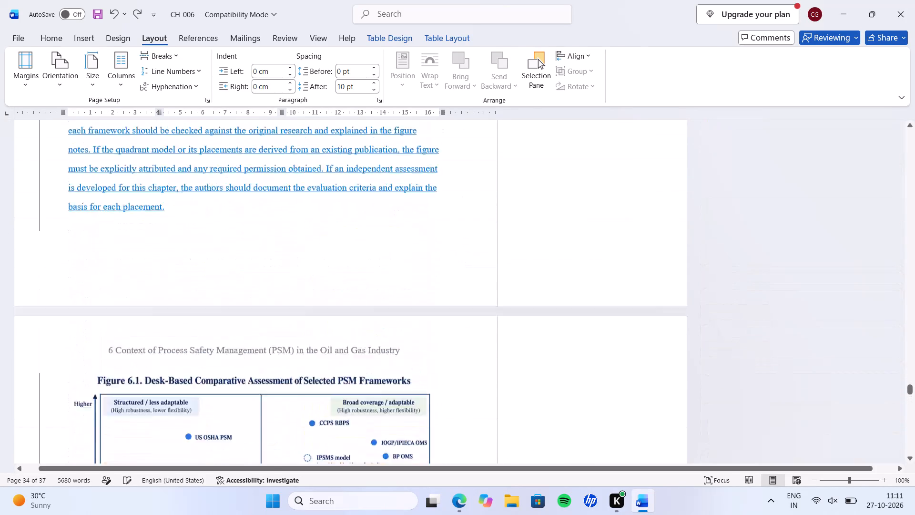
pyautogui.scroll(14, 297, 299)
pyautogui.scroll(20, 297, 299)
pyautogui.scroll(3, 297, 299)
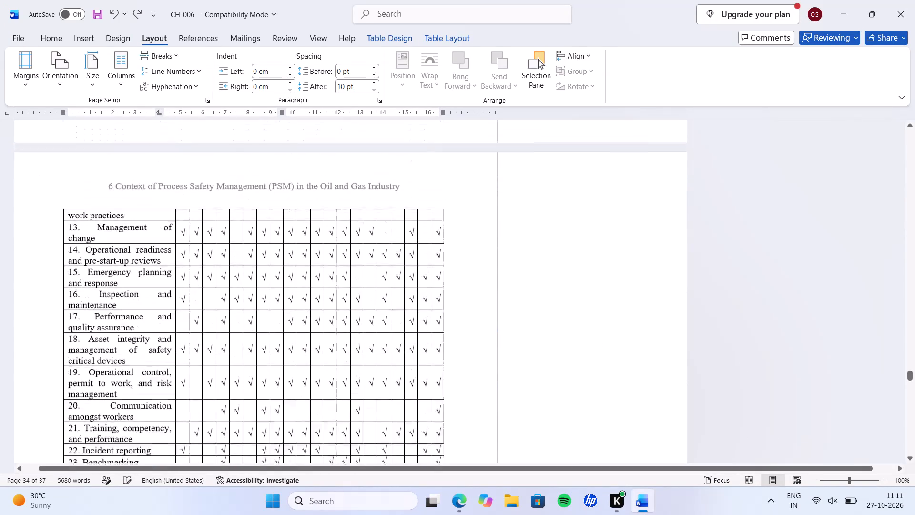
pyautogui.scroll(11, 297, 299)
pyautogui.scroll(-20, 297, 299)
pyautogui.scroll(-16, 297, 299)
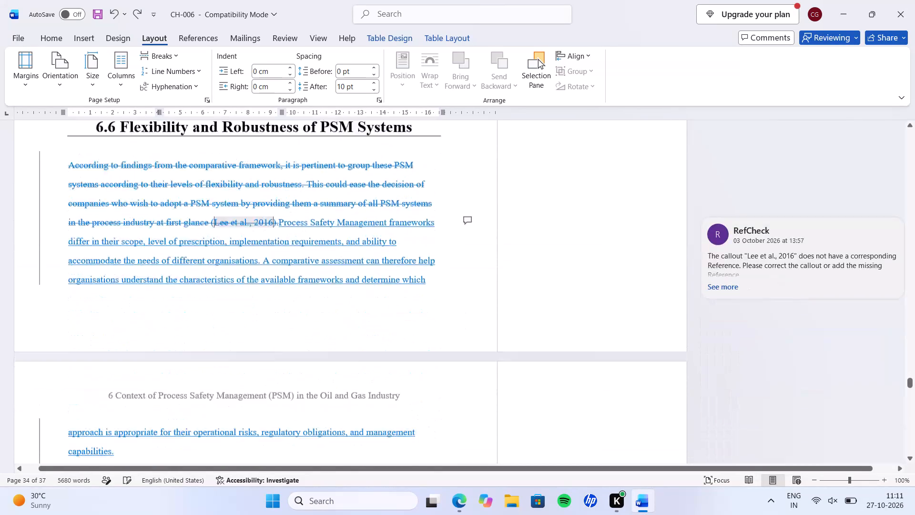
pyautogui.scroll(-20, 297, 299)
pyautogui.scroll(-20, 297, 299)
pyautogui.scroll(-10, 297, 299)
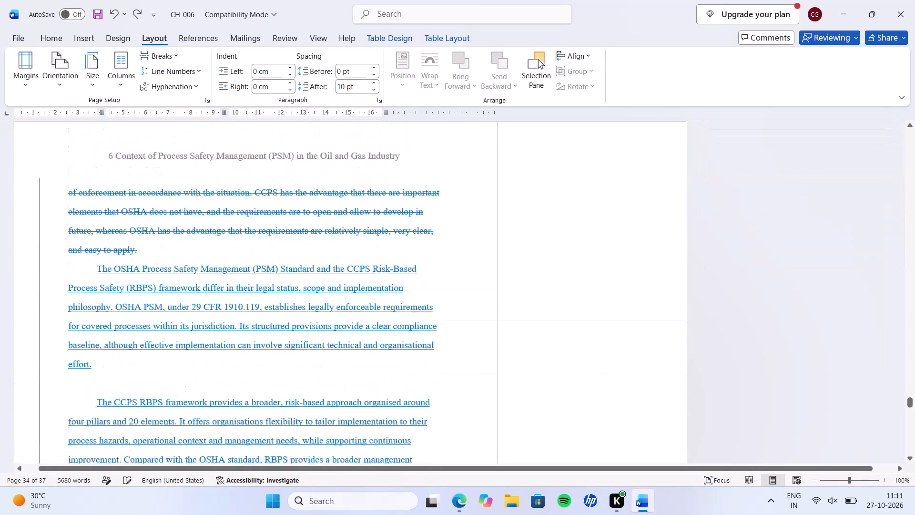
pyautogui.scroll(1, 294, 298)
pyautogui.scroll(-20, 294, 298)
pyautogui.scroll(-20, 294, 298)
pyautogui.scroll(4, 290, 296)
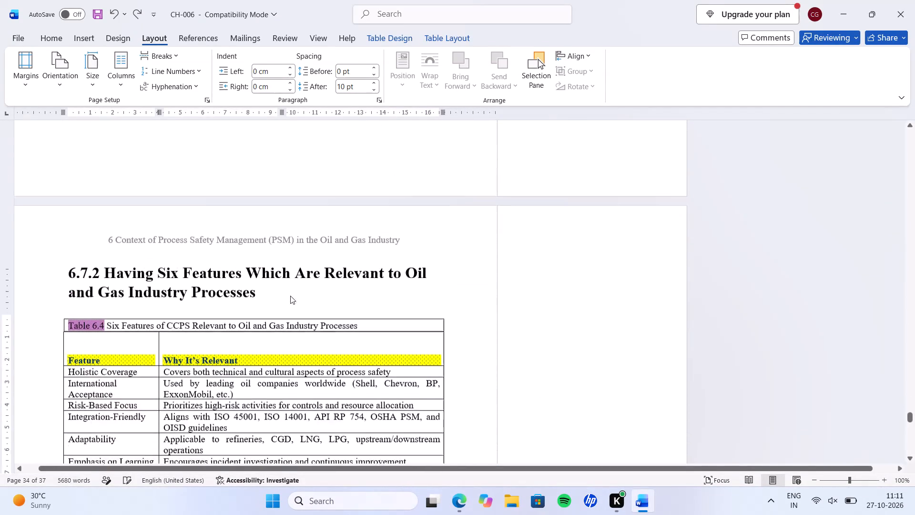
pyautogui.scroll(6, 290, 296)
pyautogui.scroll(-20, 290, 296)
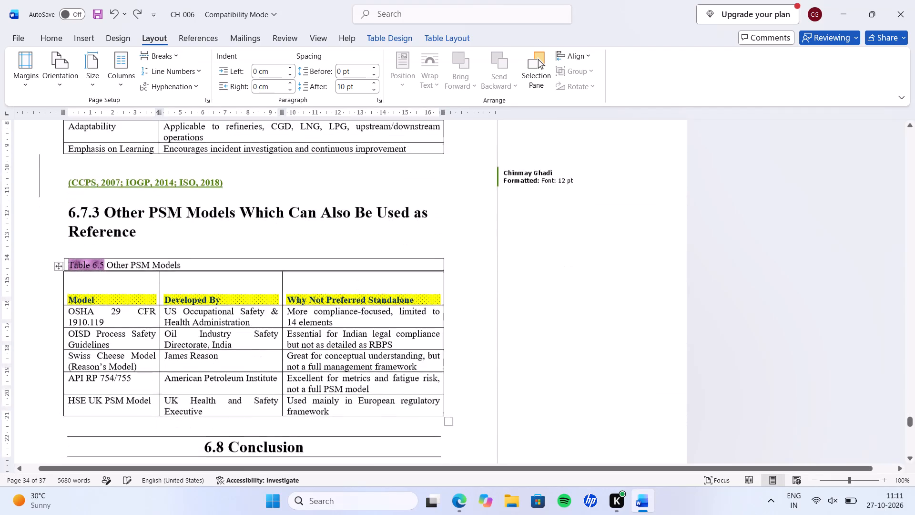
pyautogui.scroll(-14, 290, 296)
pyautogui.scroll(6, 290, 296)
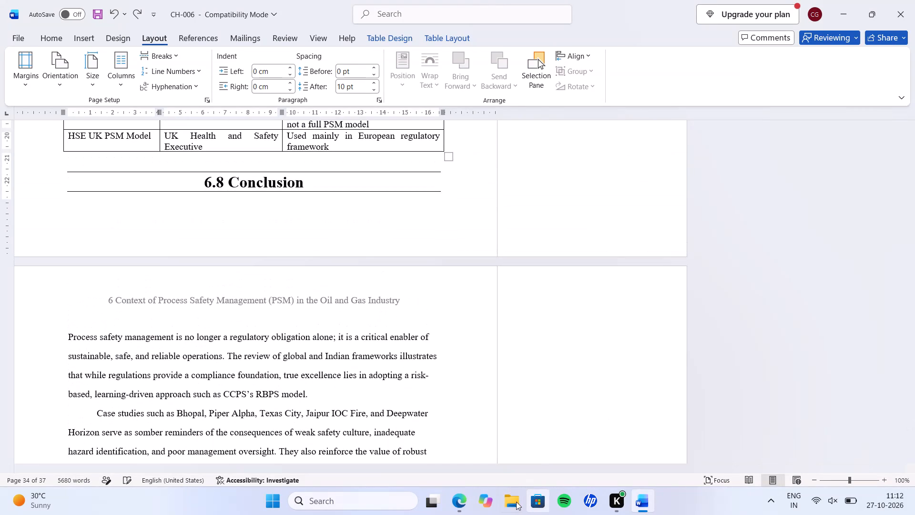
# Open the Wearable RF_Powered_Report PDF from the Downloads folder and look through its pages.
pyautogui.click(516, 502)
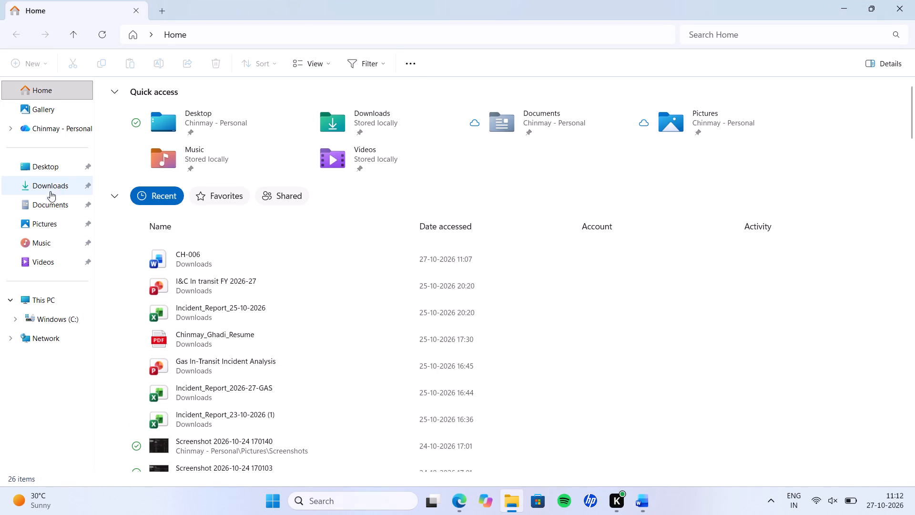
pyautogui.click(50, 186)
pyautogui.scroll(-20, 137, 278)
pyautogui.scroll(-15, 137, 278)
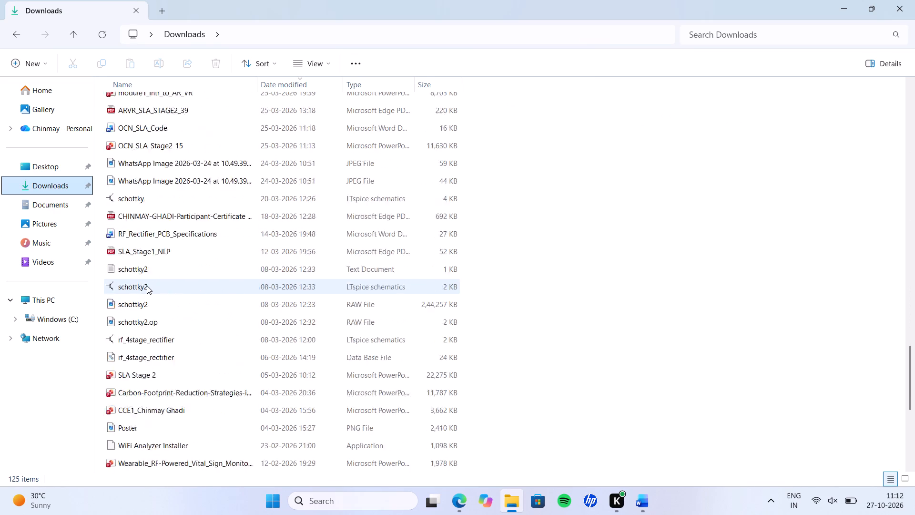
pyautogui.scroll(-1, 147, 286)
pyautogui.scroll(15, 147, 286)
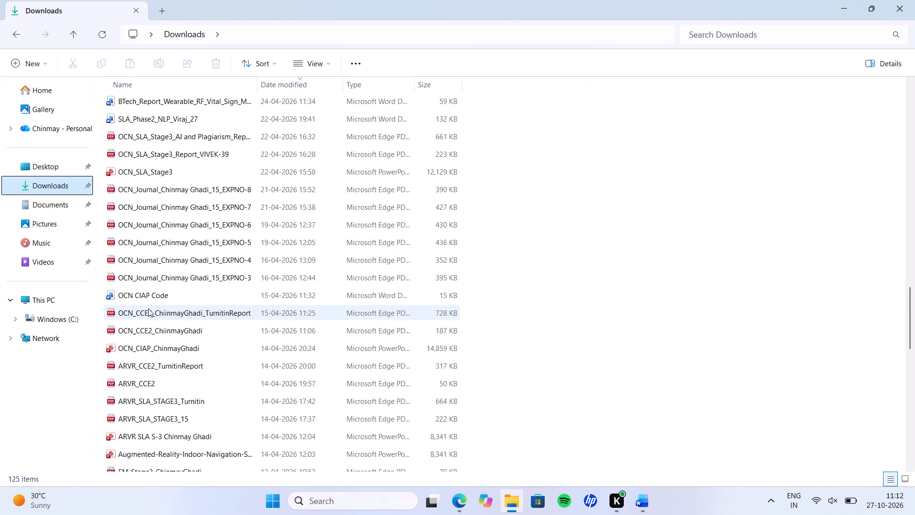
pyautogui.scroll(15, 148, 309)
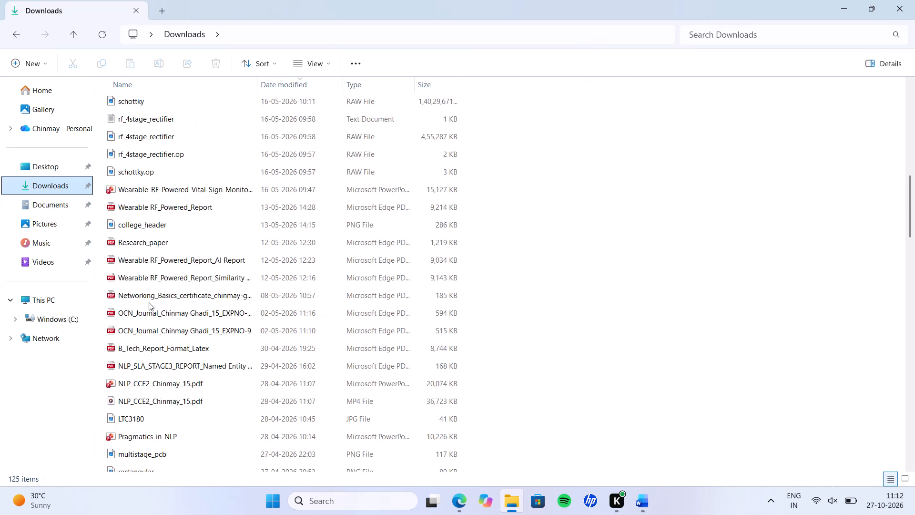
pyautogui.scroll(8, 149, 302)
pyautogui.scroll(-6, 151, 246)
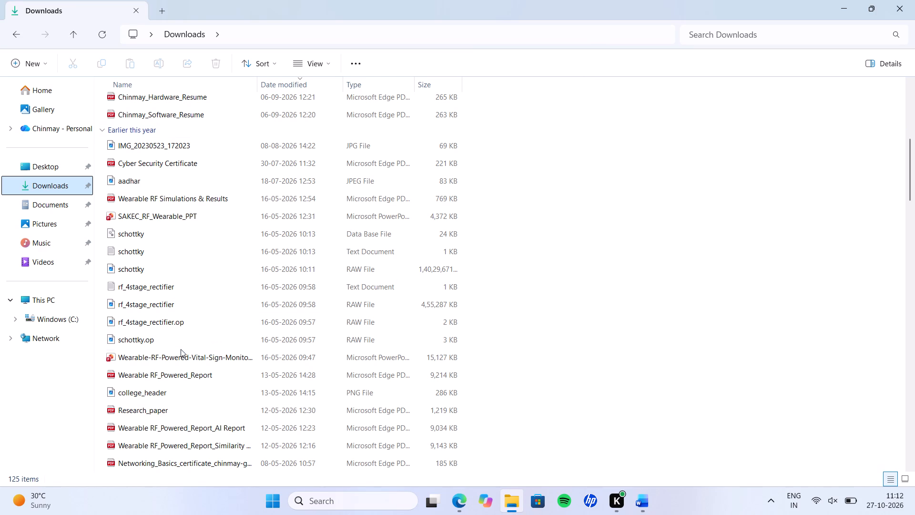
pyautogui.doubleClick(184, 373)
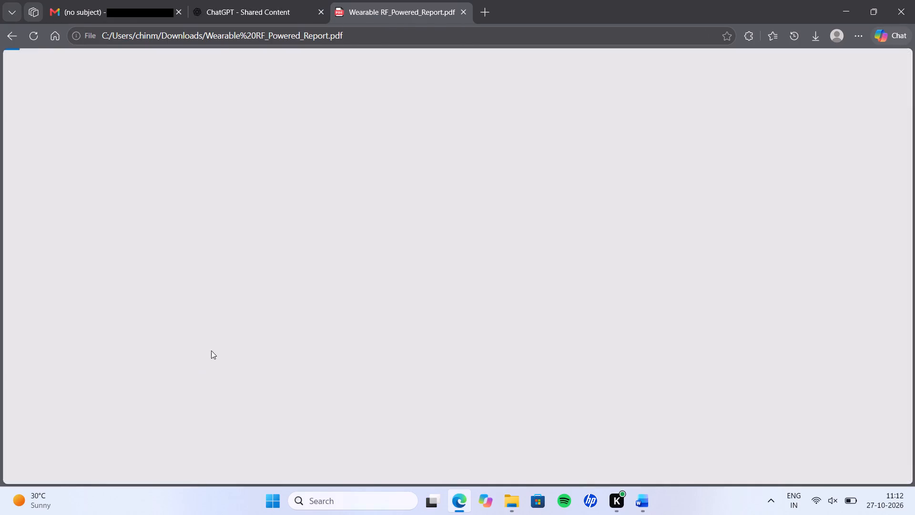
pyautogui.scroll(19, 435, 251)
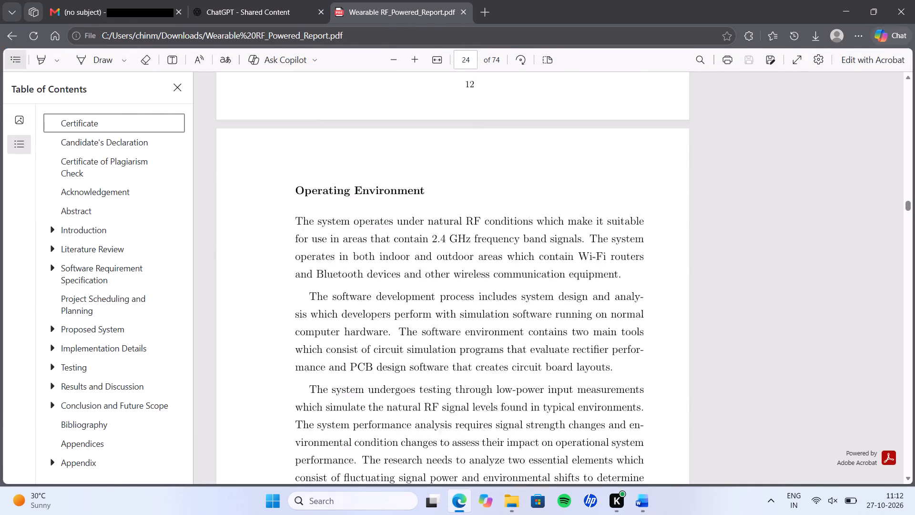
pyautogui.scroll(20, 435, 252)
pyautogui.scroll(3, 435, 252)
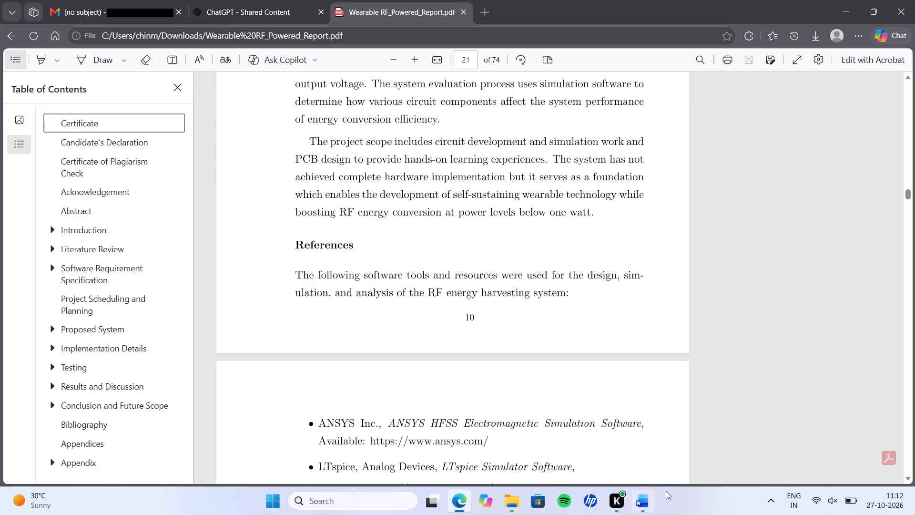
# Close the Downloads folder window.
pyautogui.click(509, 503)
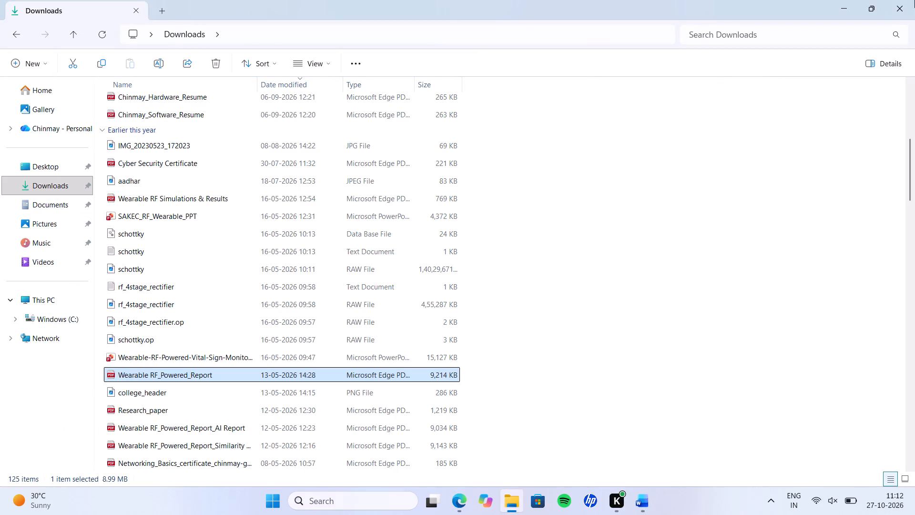
pyautogui.click(908, 10)
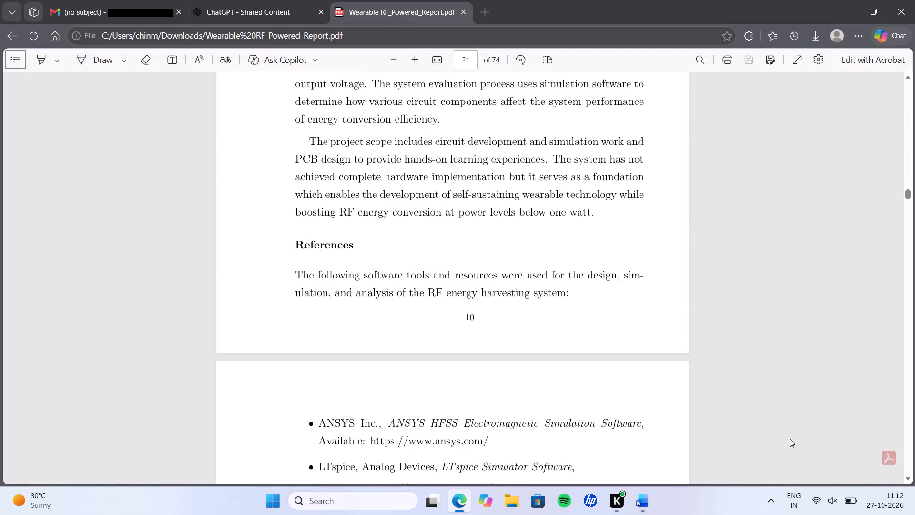
# Return to CH-006 in Word and insert a page break directly before the 6.8 Conclusion heading below Table 6.5.
pyautogui.click(649, 500)
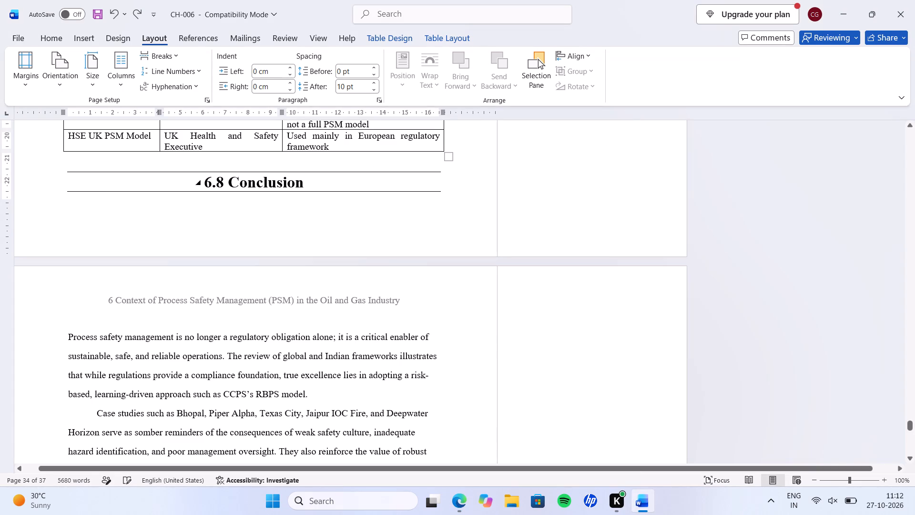
pyautogui.click(83, 163)
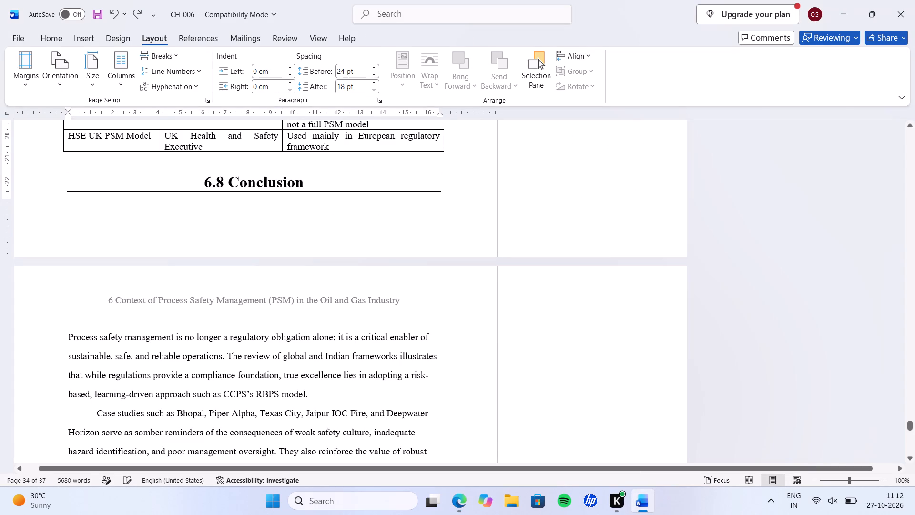
pyautogui.scroll(10, 176, 190)
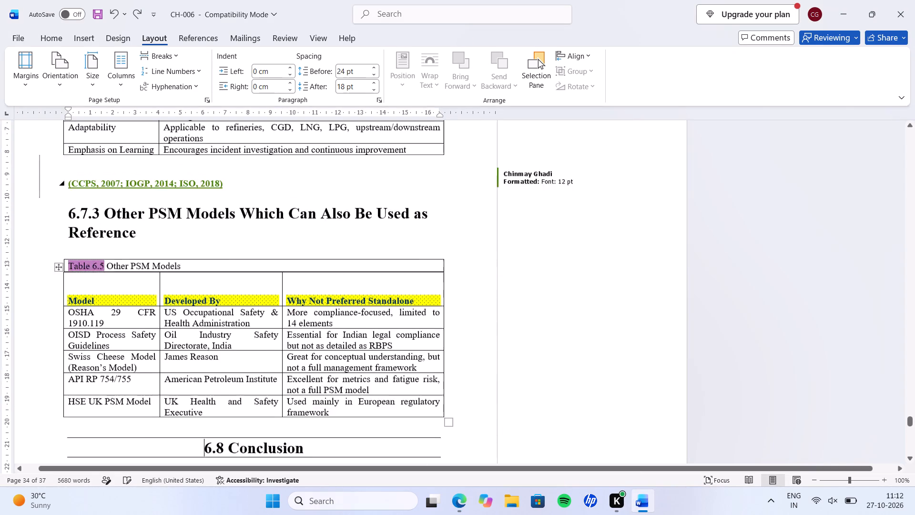
pyautogui.scroll(-9, 175, 216)
pyautogui.scroll(2, 180, 214)
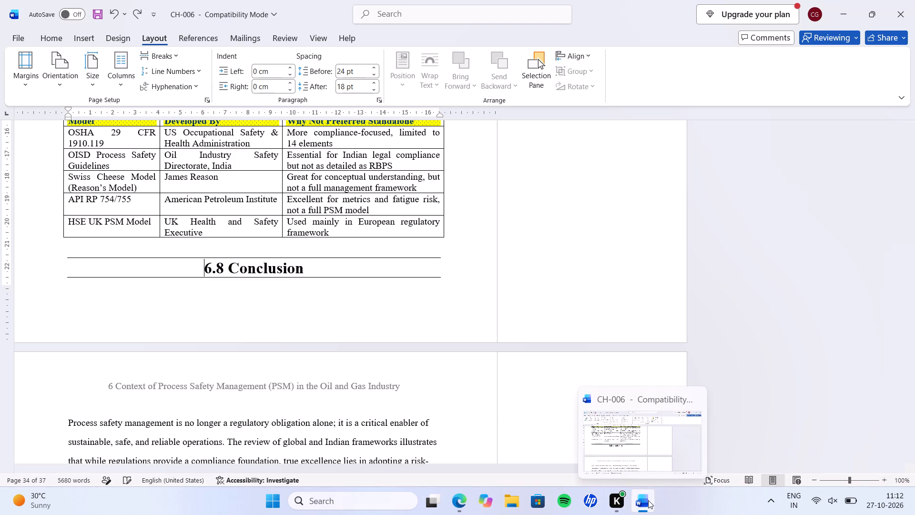
pyautogui.click(508, 501)
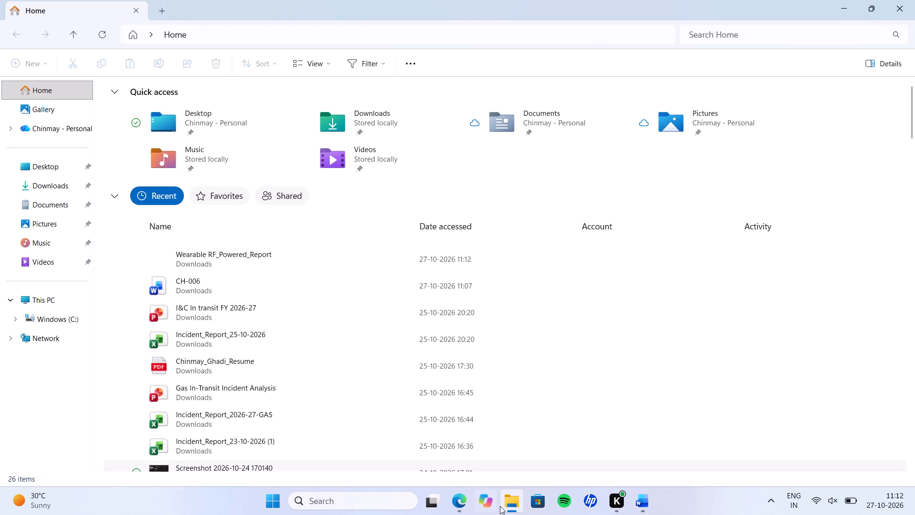
pyautogui.click(459, 514)
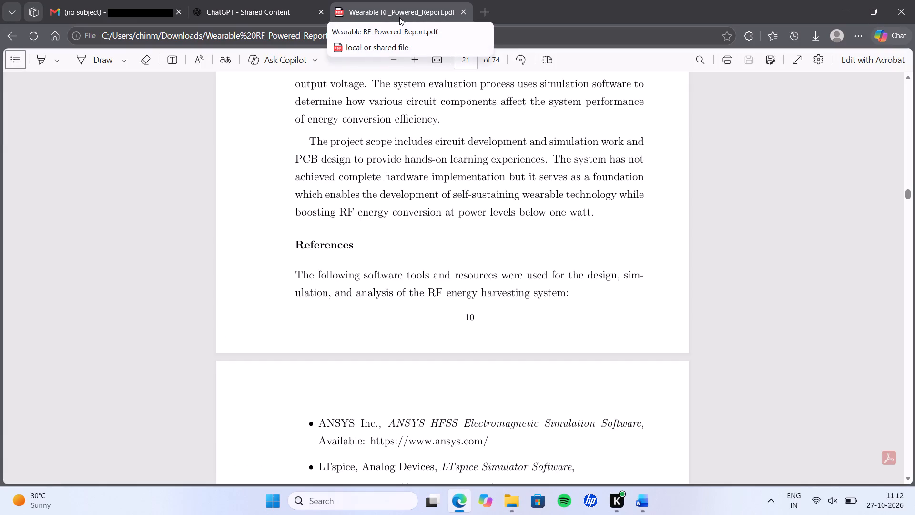
pyautogui.click(474, 4)
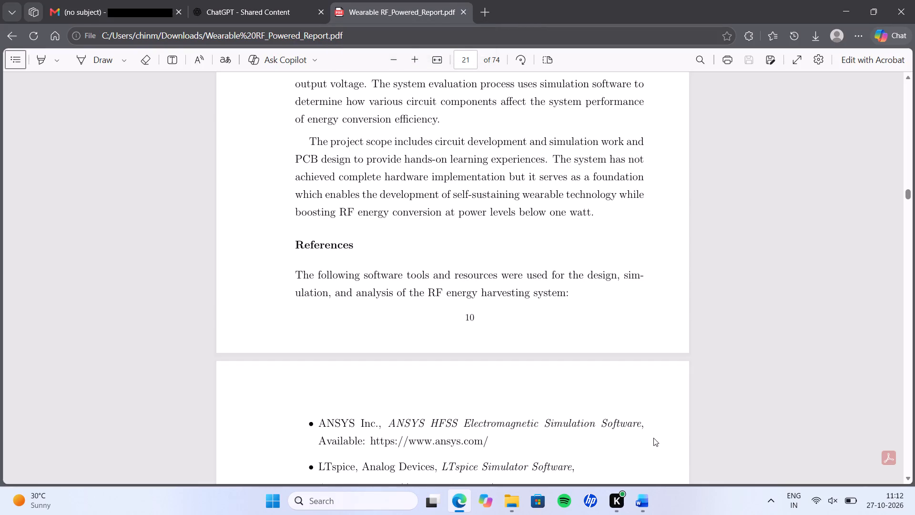
pyautogui.click(648, 501)
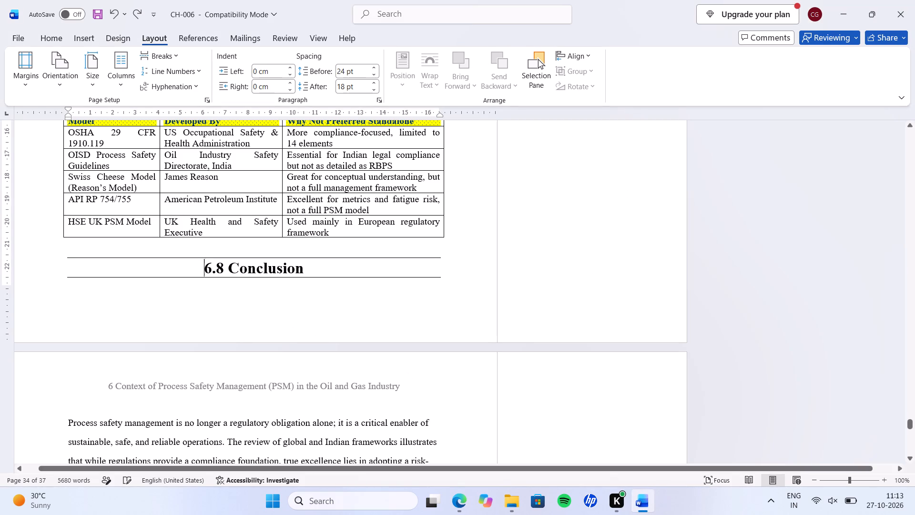
pyautogui.hotkey('ctrl', 'Return')
pyautogui.scroll(10, 192, 294)
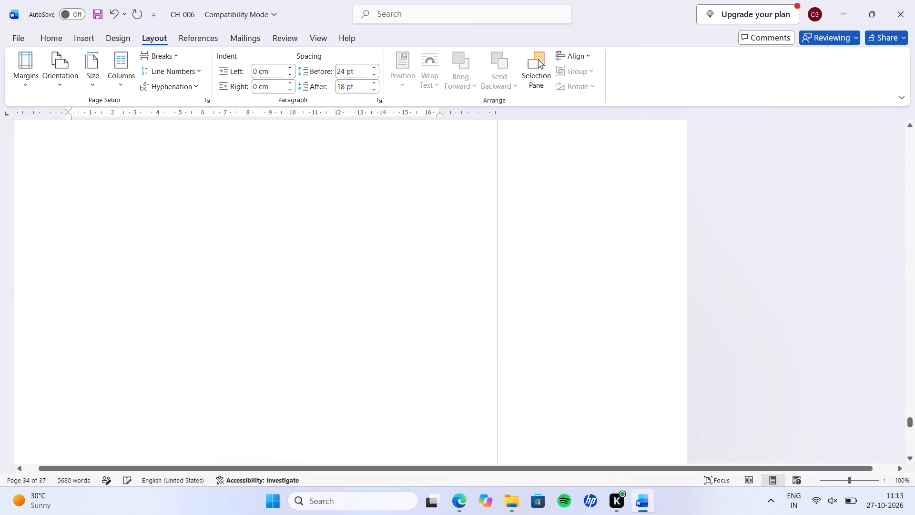
pyautogui.scroll(11, 113, 305)
pyautogui.scroll(-18, 111, 333)
pyautogui.scroll(-5, 84, 394)
pyautogui.scroll(20, 84, 394)
pyautogui.scroll(1, 84, 394)
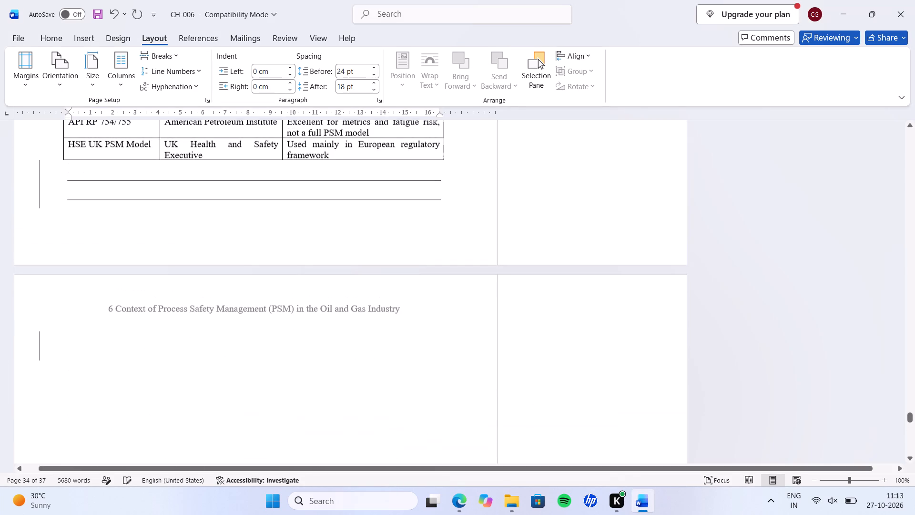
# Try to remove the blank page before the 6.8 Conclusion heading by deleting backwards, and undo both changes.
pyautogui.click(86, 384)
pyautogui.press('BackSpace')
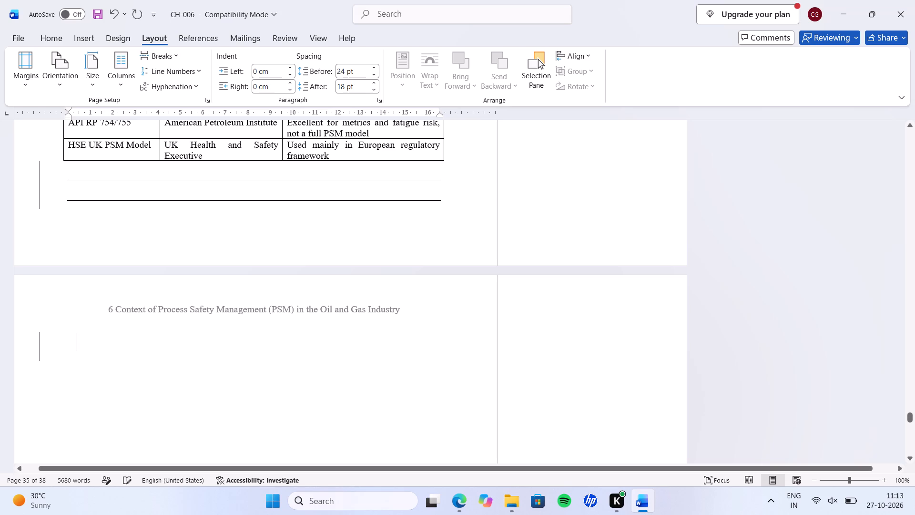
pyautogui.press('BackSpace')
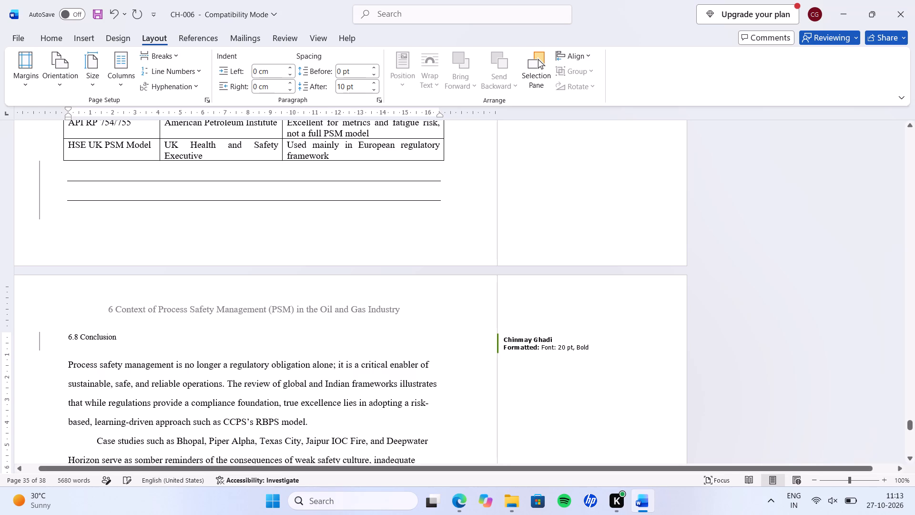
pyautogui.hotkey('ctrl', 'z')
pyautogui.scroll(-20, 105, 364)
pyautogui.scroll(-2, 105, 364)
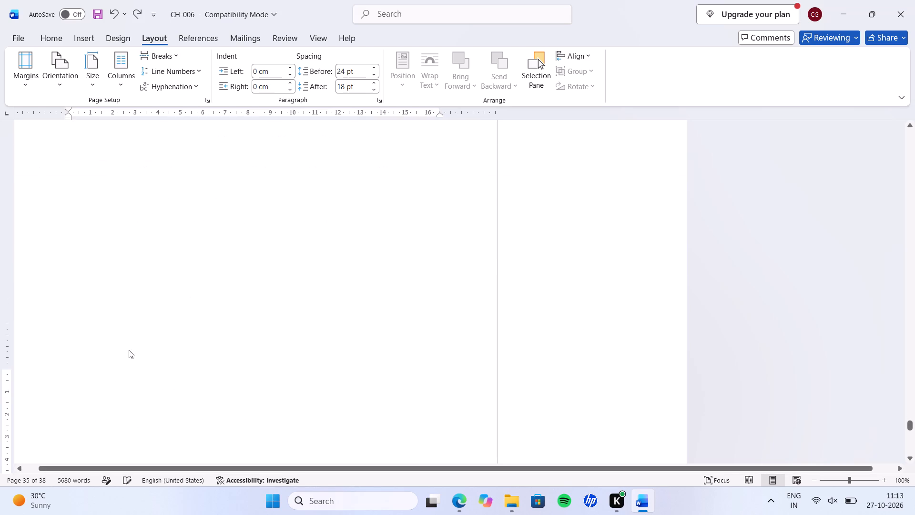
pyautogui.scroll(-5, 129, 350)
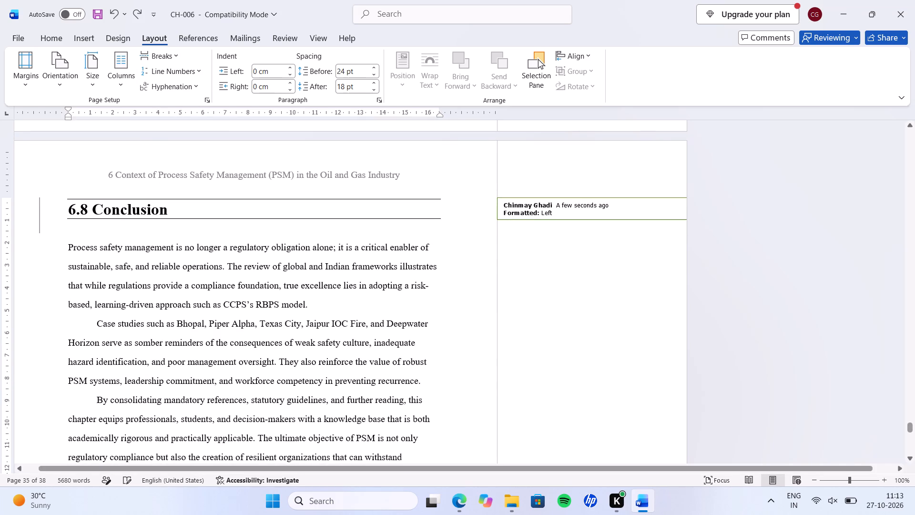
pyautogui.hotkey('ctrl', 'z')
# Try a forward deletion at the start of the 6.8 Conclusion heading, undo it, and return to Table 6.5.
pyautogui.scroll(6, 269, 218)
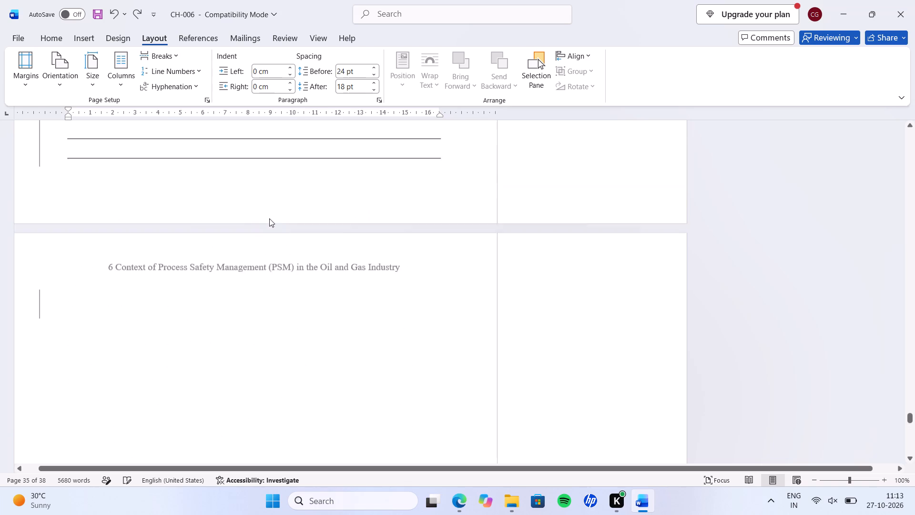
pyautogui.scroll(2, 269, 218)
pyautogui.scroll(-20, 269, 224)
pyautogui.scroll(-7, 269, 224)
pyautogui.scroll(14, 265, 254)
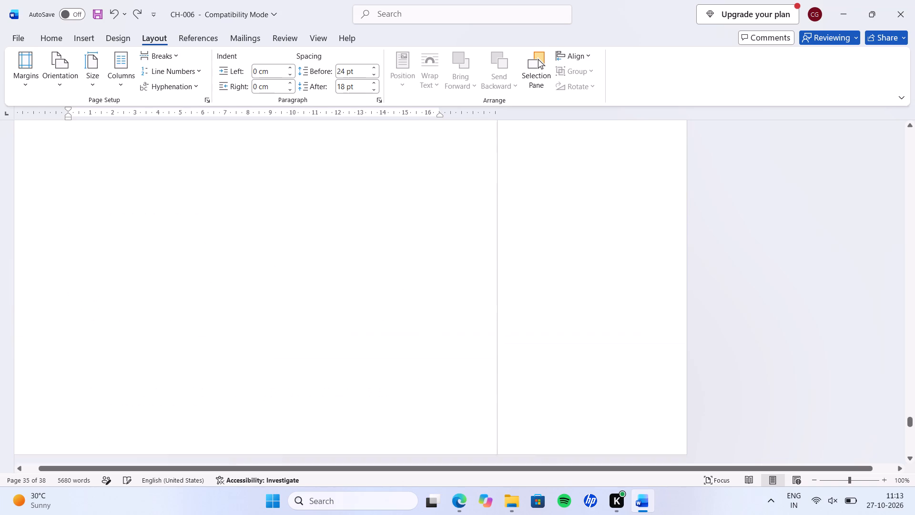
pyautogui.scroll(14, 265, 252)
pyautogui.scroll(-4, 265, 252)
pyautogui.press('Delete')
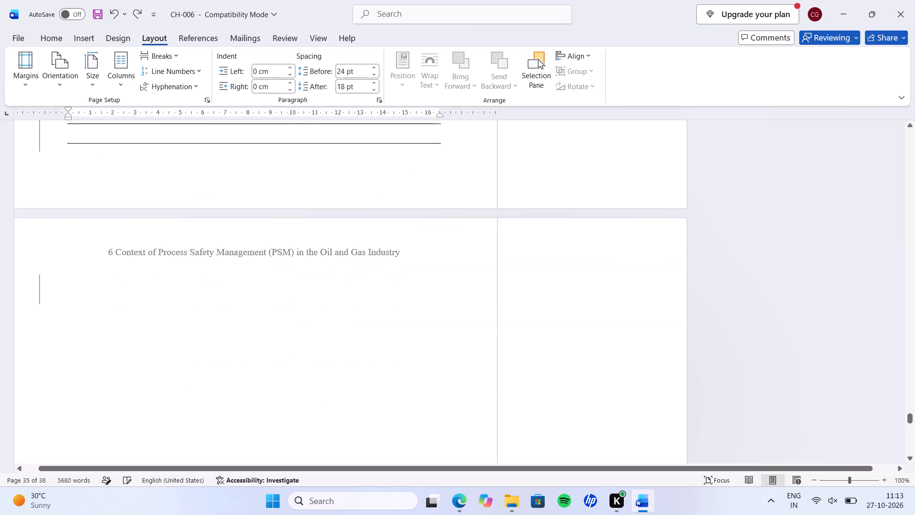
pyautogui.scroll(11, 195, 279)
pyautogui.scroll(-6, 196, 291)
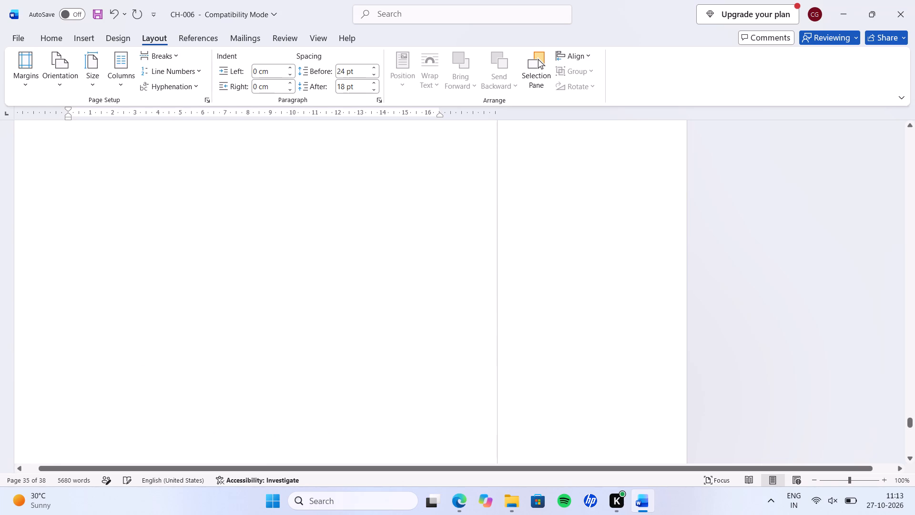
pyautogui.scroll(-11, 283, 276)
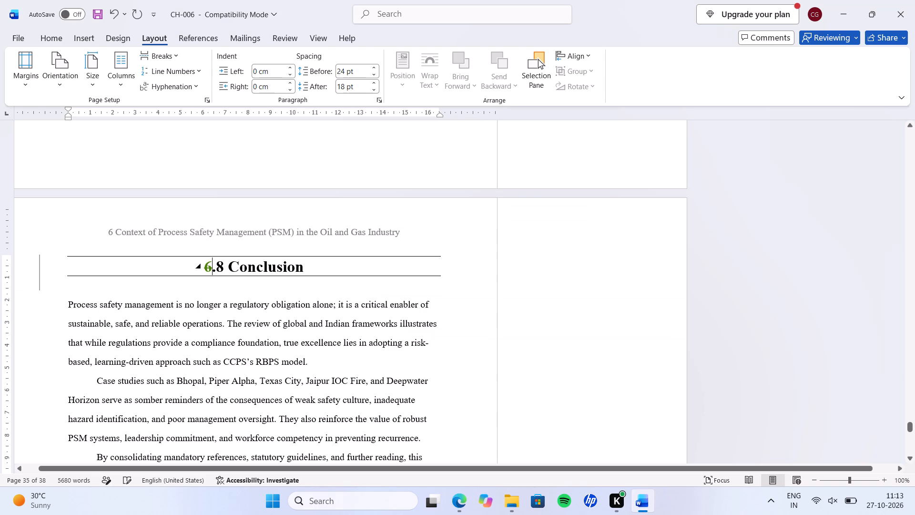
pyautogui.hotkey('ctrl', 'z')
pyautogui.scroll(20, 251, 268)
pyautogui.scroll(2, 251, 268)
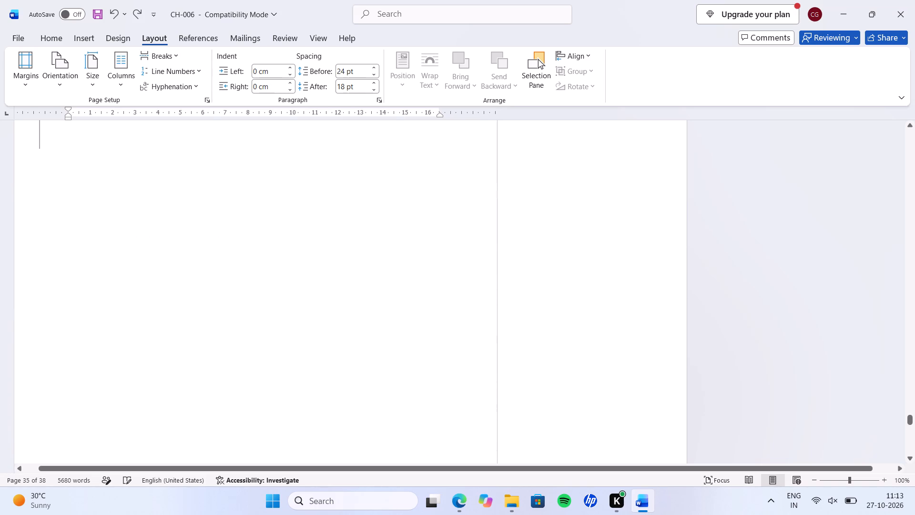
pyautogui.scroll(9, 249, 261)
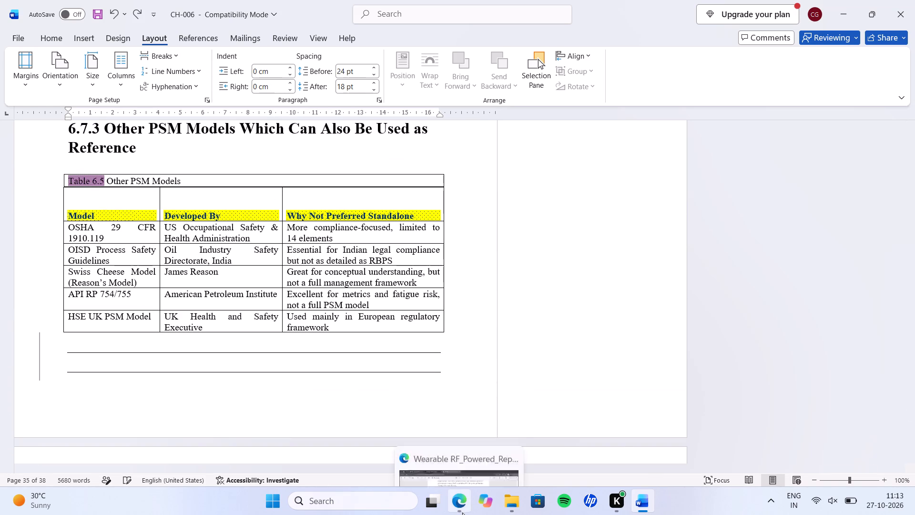
pyautogui.click(457, 513)
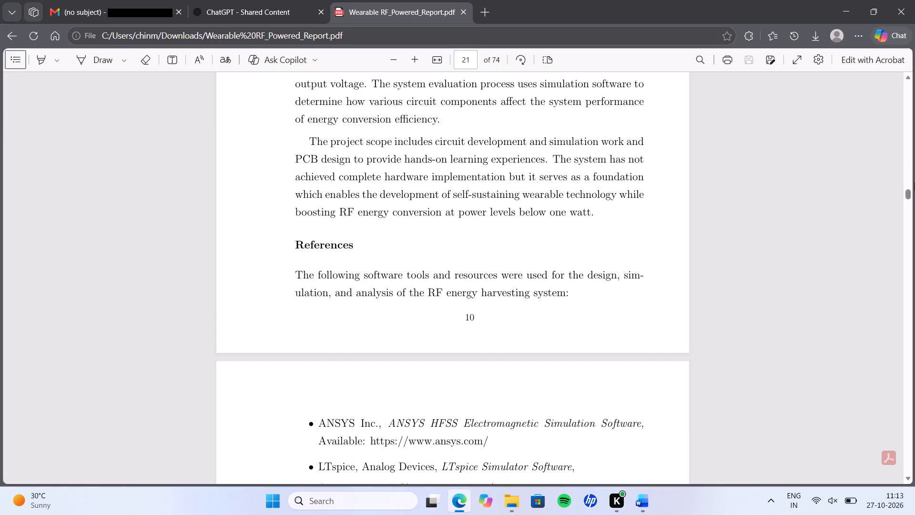
pyautogui.moveTo(908, 188); pyautogui.dragTo(909, 173)
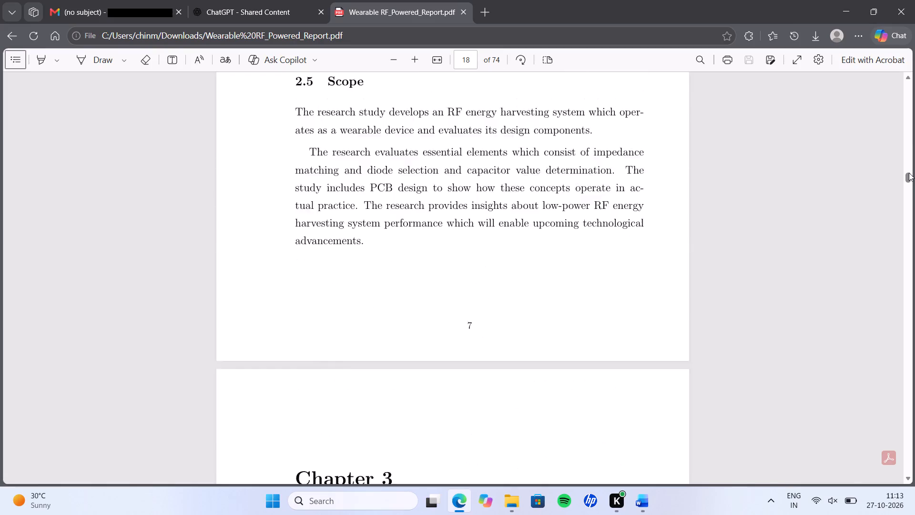
pyautogui.moveTo(909, 173); pyautogui.dragTo(909, 170)
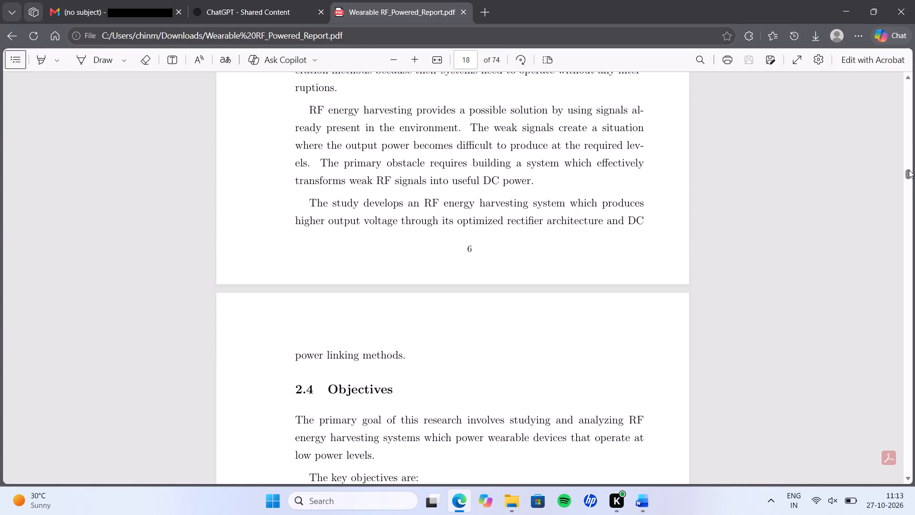
pyautogui.moveTo(909, 170); pyautogui.dragTo(911, 164)
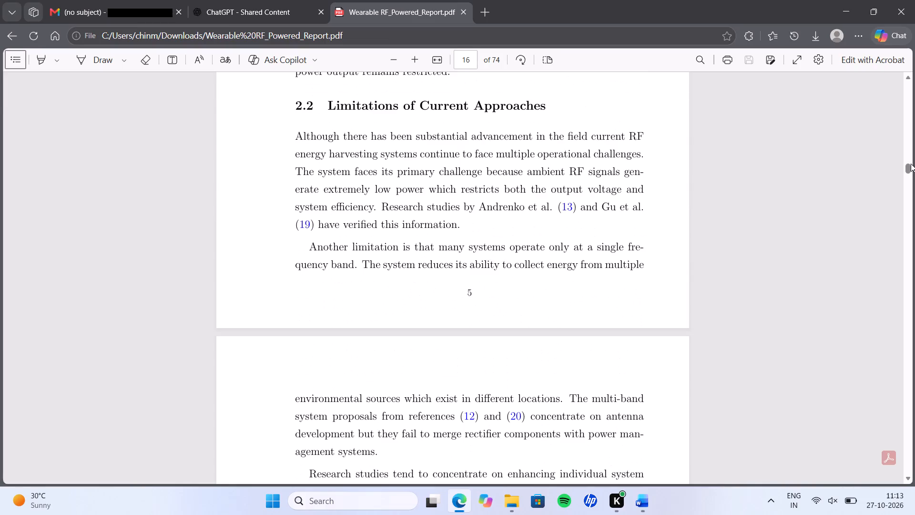
pyautogui.moveTo(911, 164); pyautogui.dragTo(911, 147)
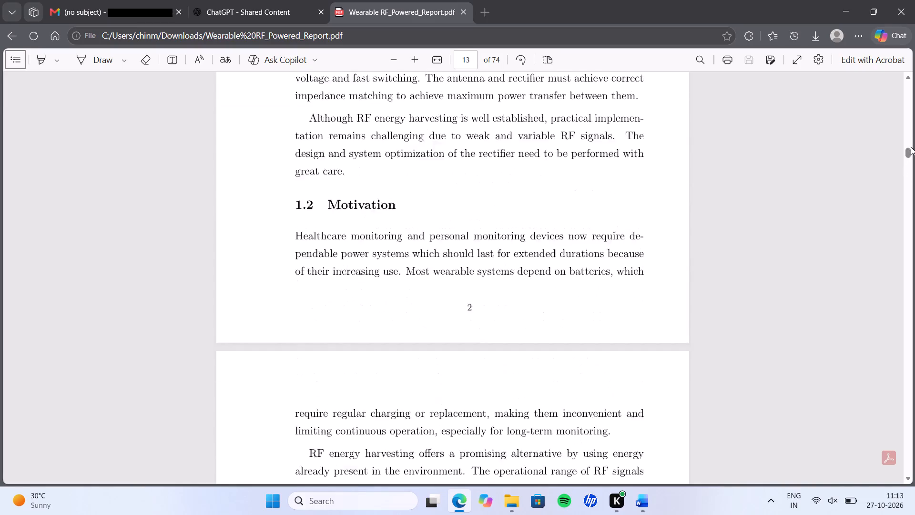
pyautogui.moveTo(911, 147); pyautogui.dragTo(913, 166)
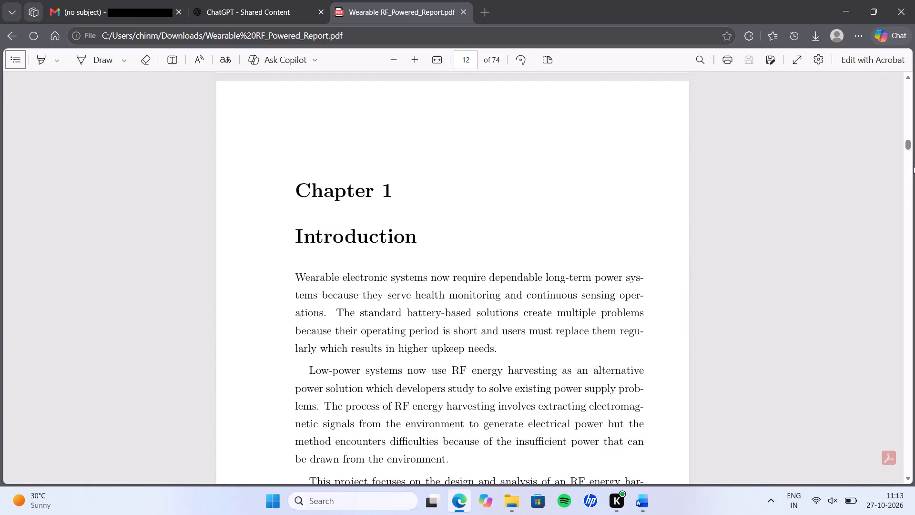
pyautogui.moveTo(913, 166); pyautogui.dragTo(905, 164)
pyautogui.moveTo(907, 144); pyautogui.dragTo(907, 95)
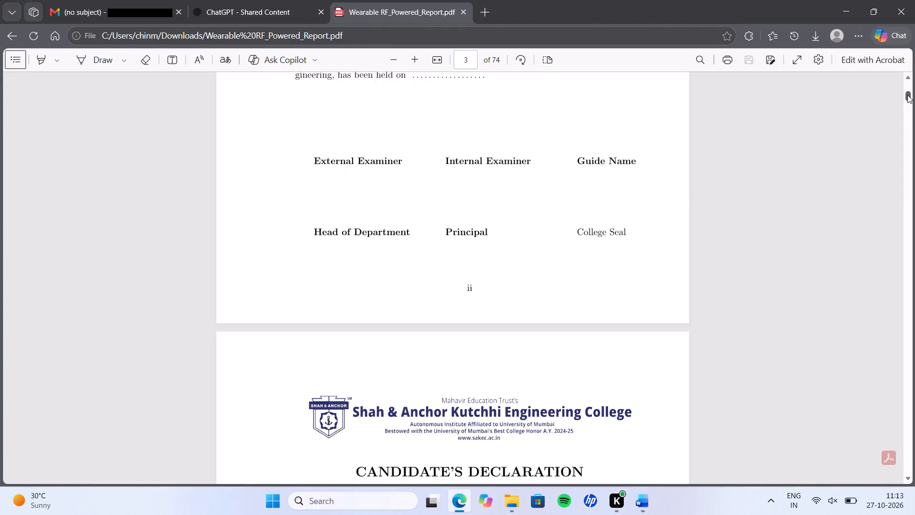
pyautogui.moveTo(907, 95); pyautogui.dragTo(907, 81)
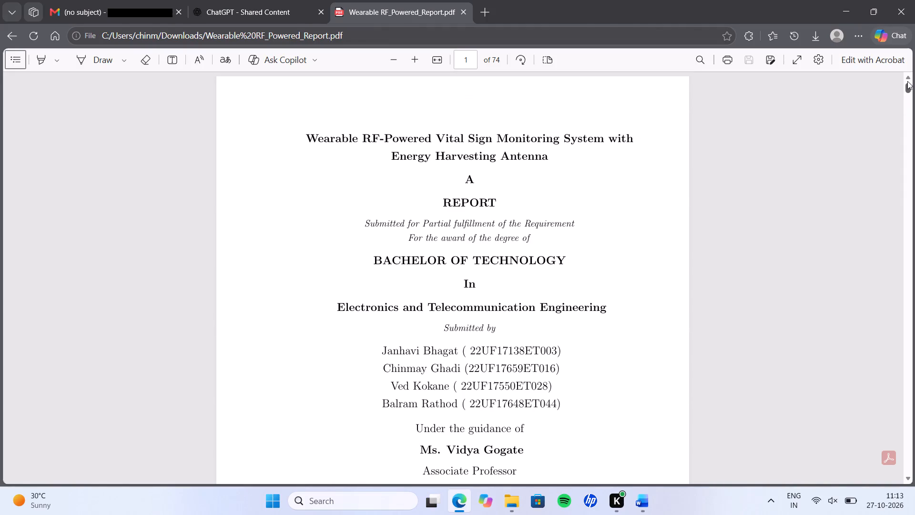
pyautogui.moveTo(907, 81); pyautogui.dragTo(907, 104)
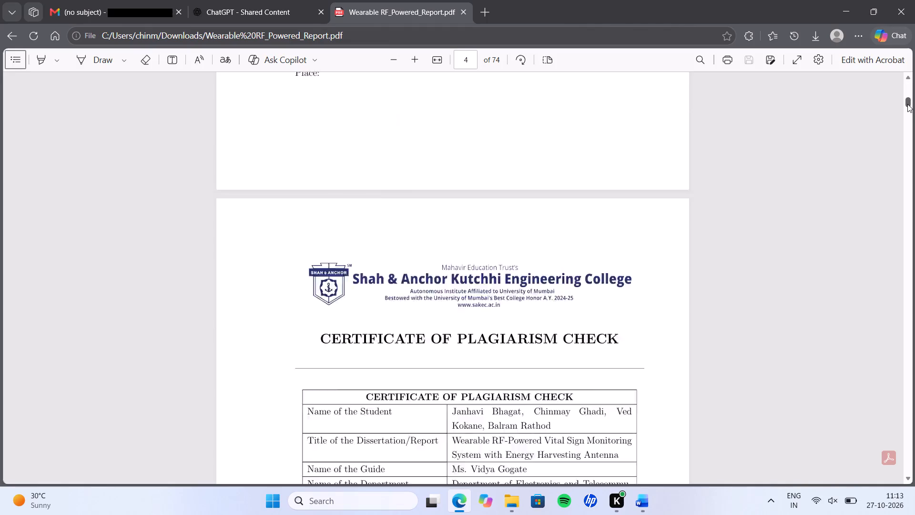
pyautogui.moveTo(907, 104); pyautogui.dragTo(907, 148)
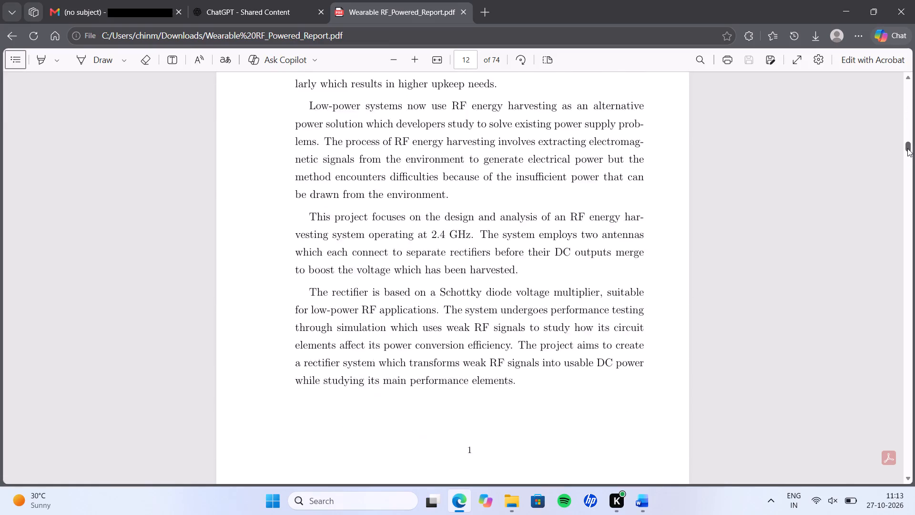
pyautogui.moveTo(907, 148); pyautogui.dragTo(907, 198)
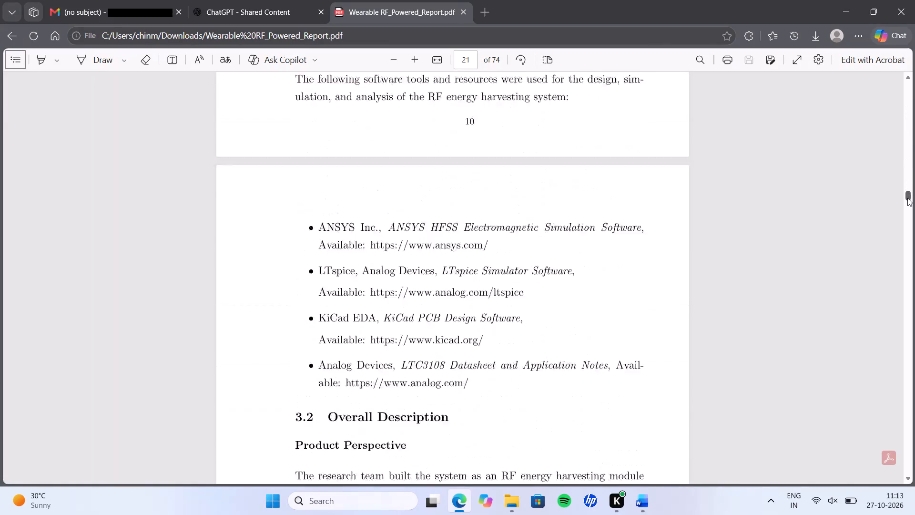
pyautogui.moveTo(907, 198); pyautogui.dragTo(913, 252)
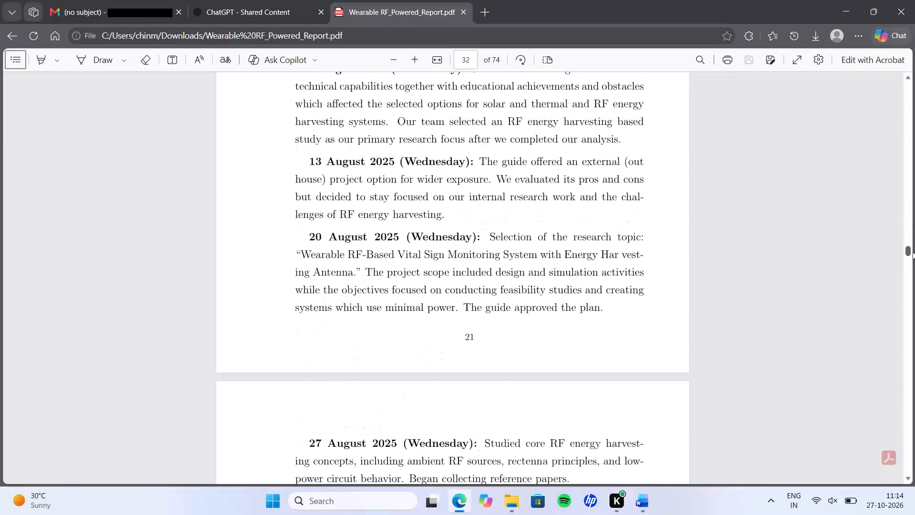
pyautogui.moveTo(913, 252); pyautogui.dragTo(914, 307)
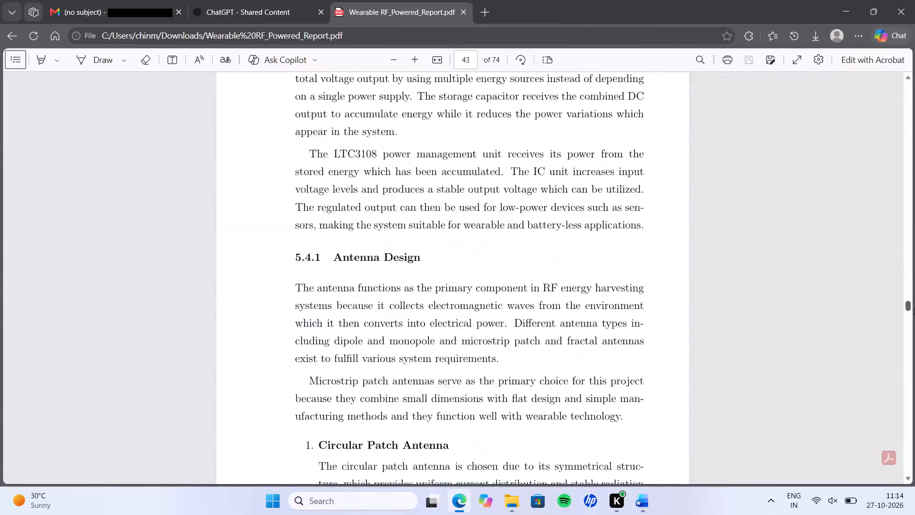
pyautogui.moveTo(914, 307); pyautogui.dragTo(914, 331)
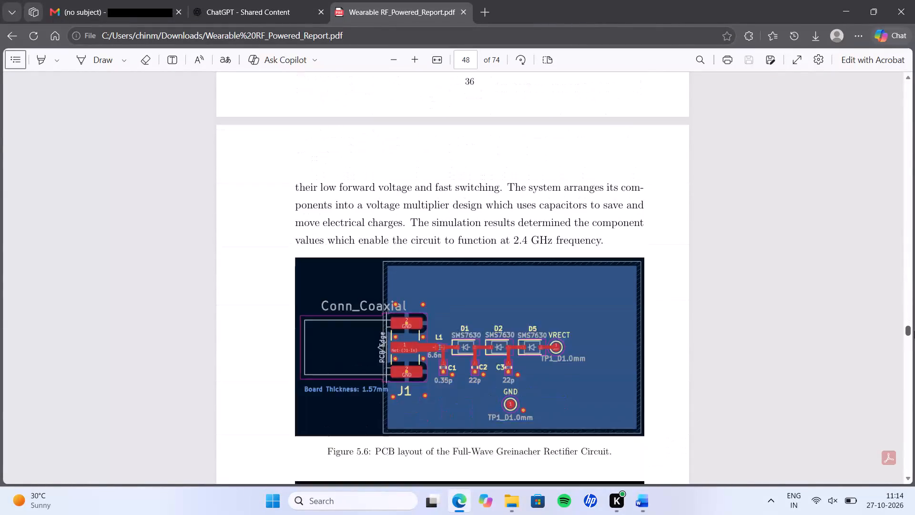
pyautogui.moveTo(914, 331); pyautogui.dragTo(914, 355)
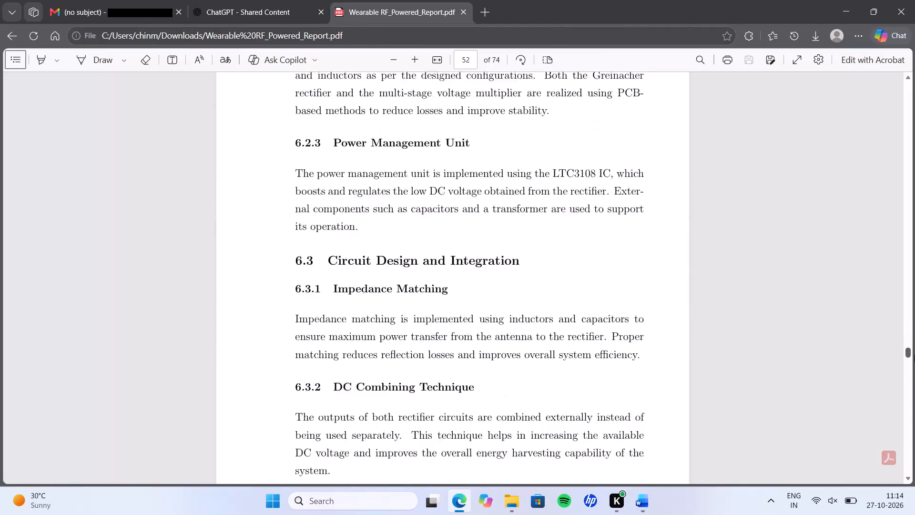
pyautogui.moveTo(914, 355); pyautogui.dragTo(914, 309)
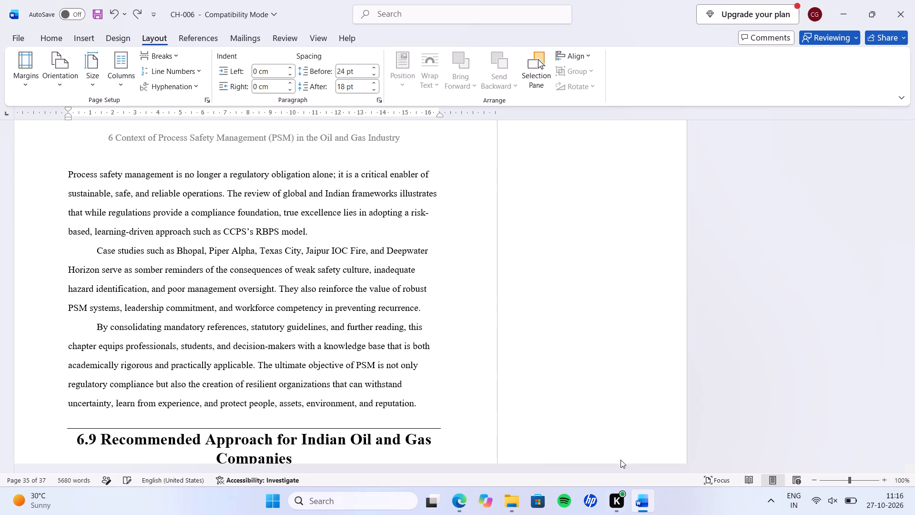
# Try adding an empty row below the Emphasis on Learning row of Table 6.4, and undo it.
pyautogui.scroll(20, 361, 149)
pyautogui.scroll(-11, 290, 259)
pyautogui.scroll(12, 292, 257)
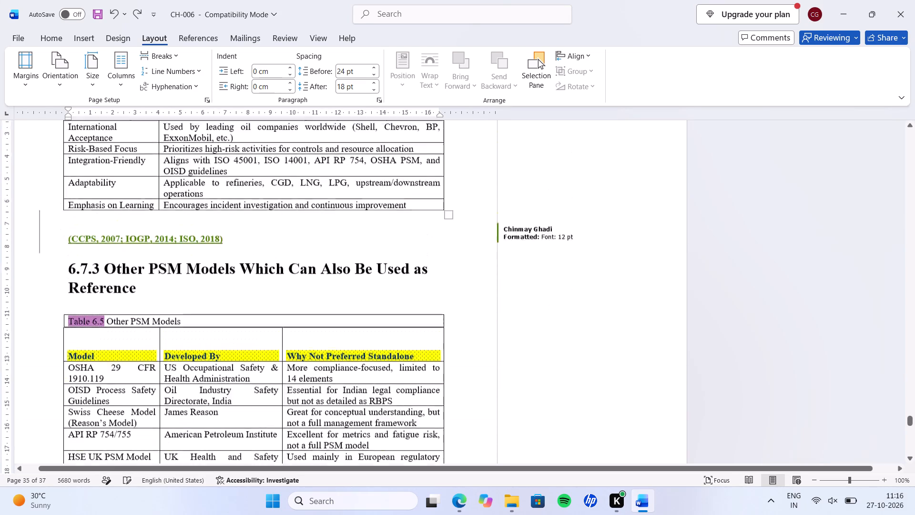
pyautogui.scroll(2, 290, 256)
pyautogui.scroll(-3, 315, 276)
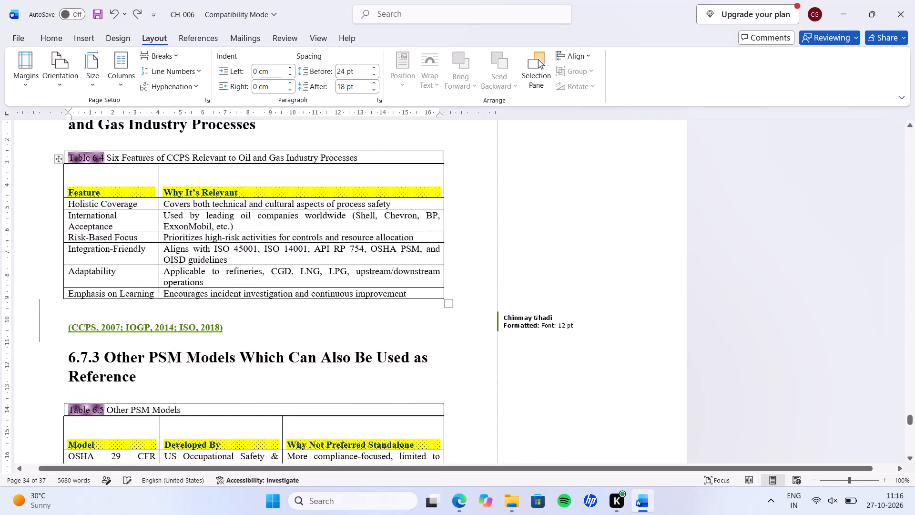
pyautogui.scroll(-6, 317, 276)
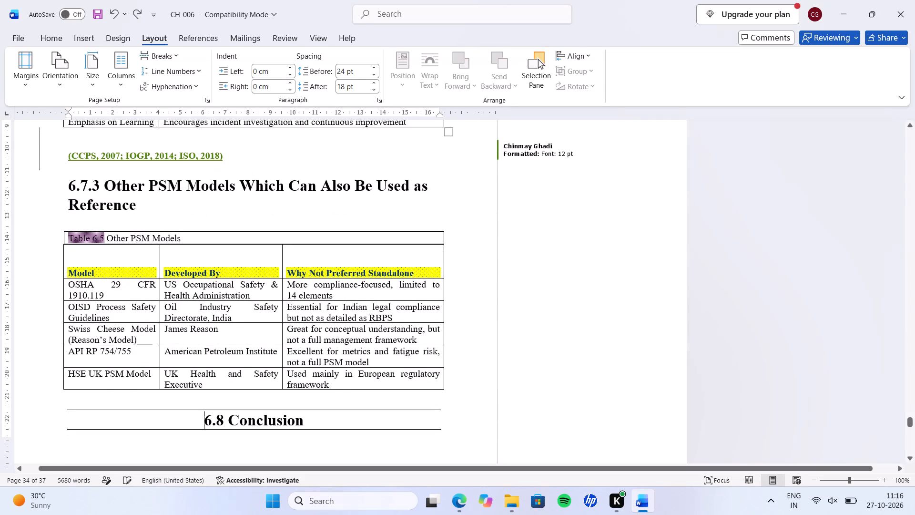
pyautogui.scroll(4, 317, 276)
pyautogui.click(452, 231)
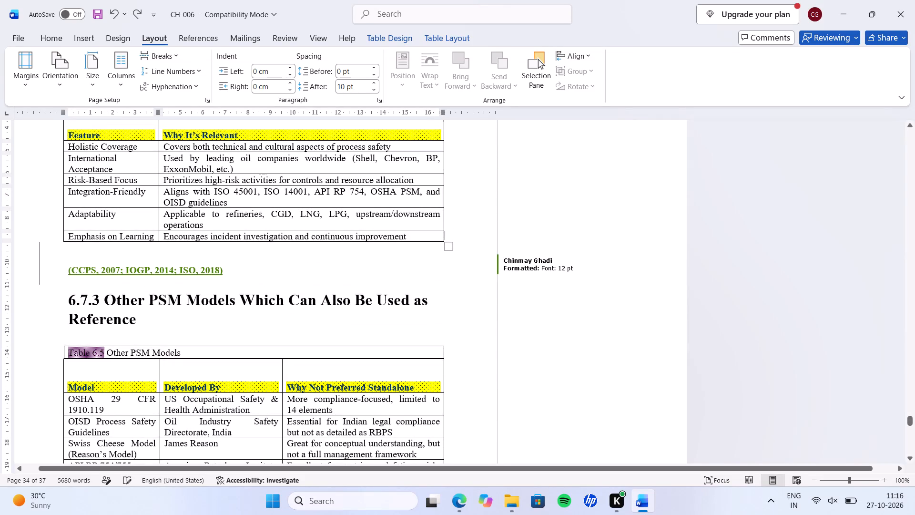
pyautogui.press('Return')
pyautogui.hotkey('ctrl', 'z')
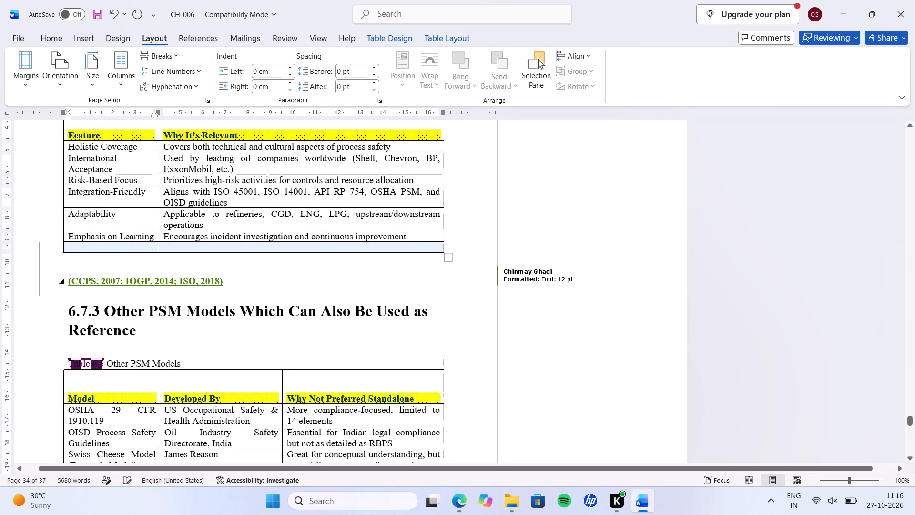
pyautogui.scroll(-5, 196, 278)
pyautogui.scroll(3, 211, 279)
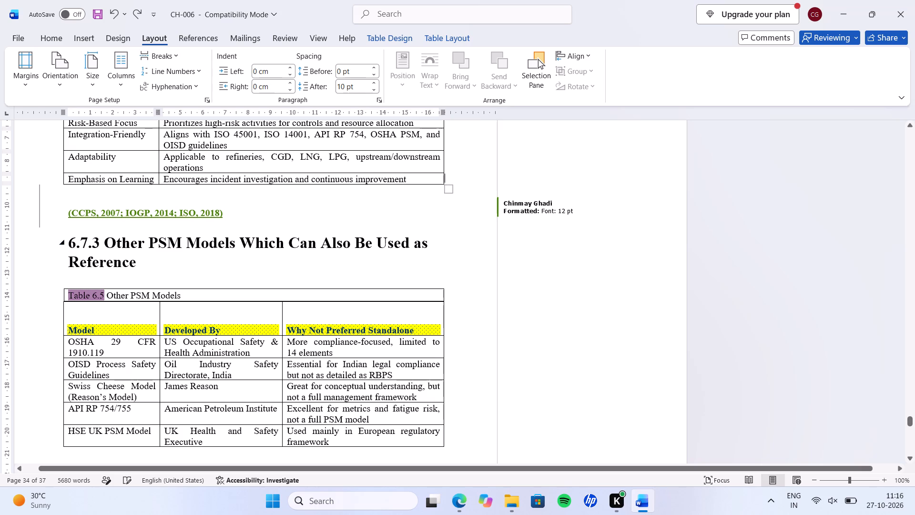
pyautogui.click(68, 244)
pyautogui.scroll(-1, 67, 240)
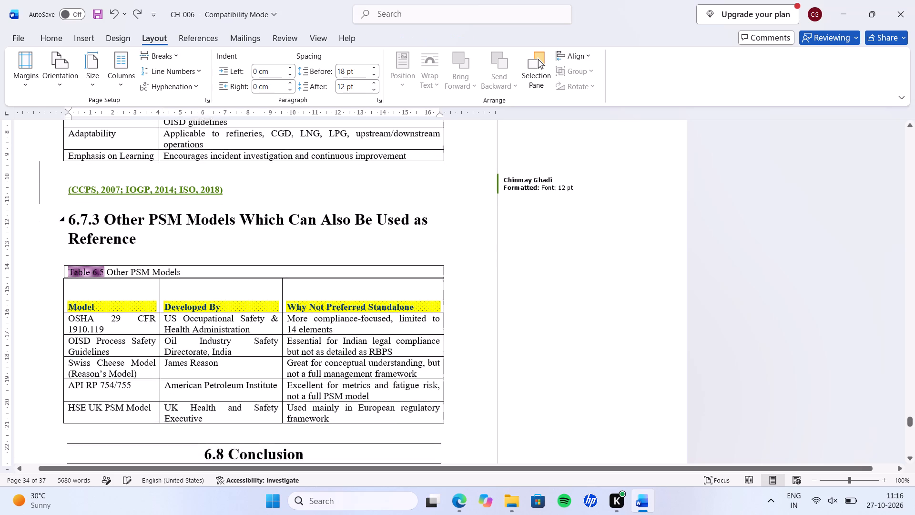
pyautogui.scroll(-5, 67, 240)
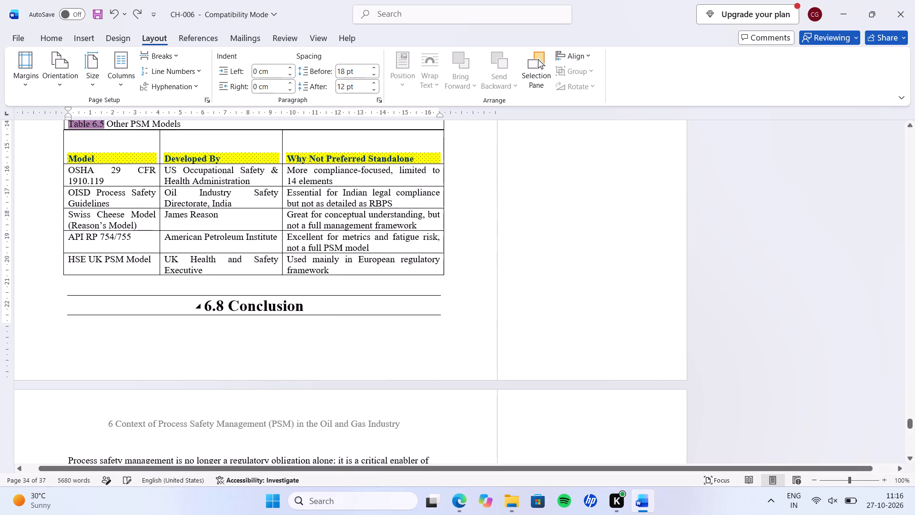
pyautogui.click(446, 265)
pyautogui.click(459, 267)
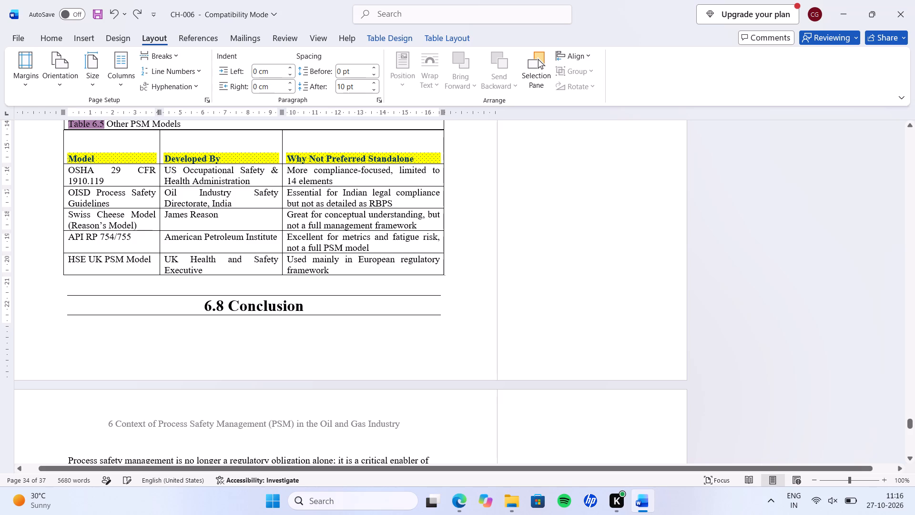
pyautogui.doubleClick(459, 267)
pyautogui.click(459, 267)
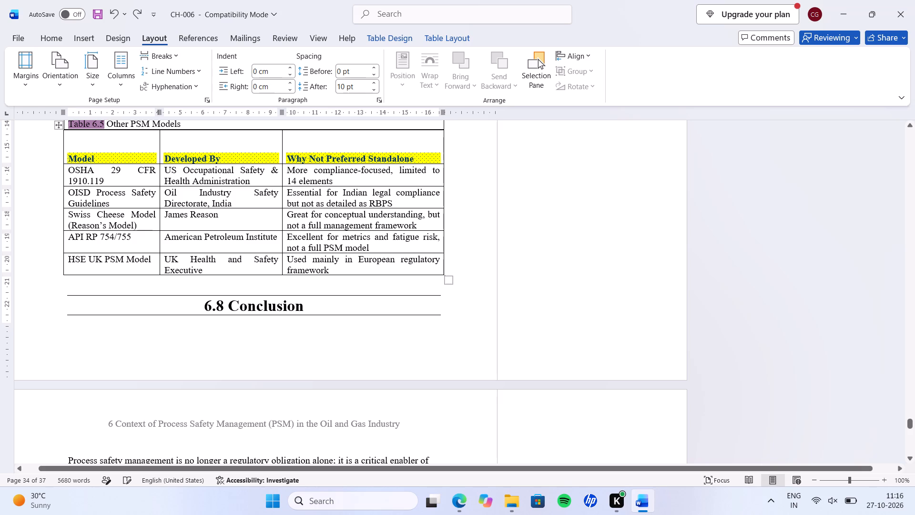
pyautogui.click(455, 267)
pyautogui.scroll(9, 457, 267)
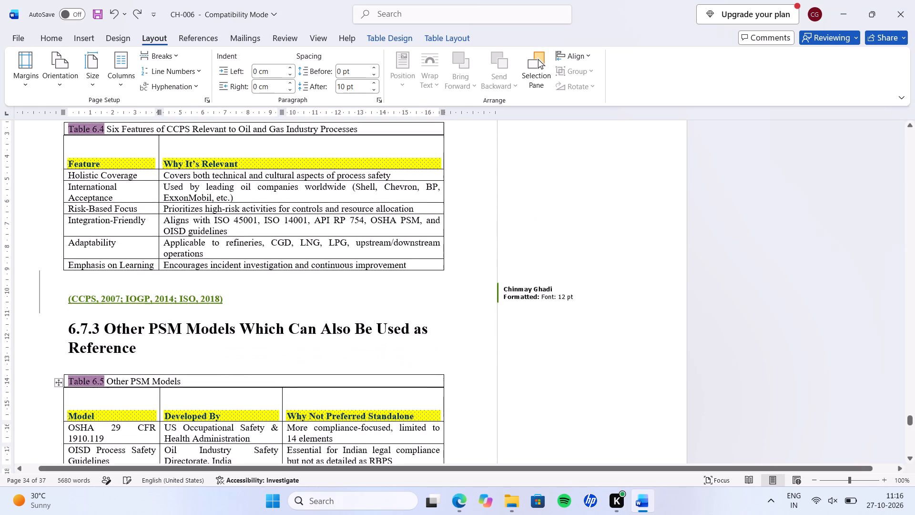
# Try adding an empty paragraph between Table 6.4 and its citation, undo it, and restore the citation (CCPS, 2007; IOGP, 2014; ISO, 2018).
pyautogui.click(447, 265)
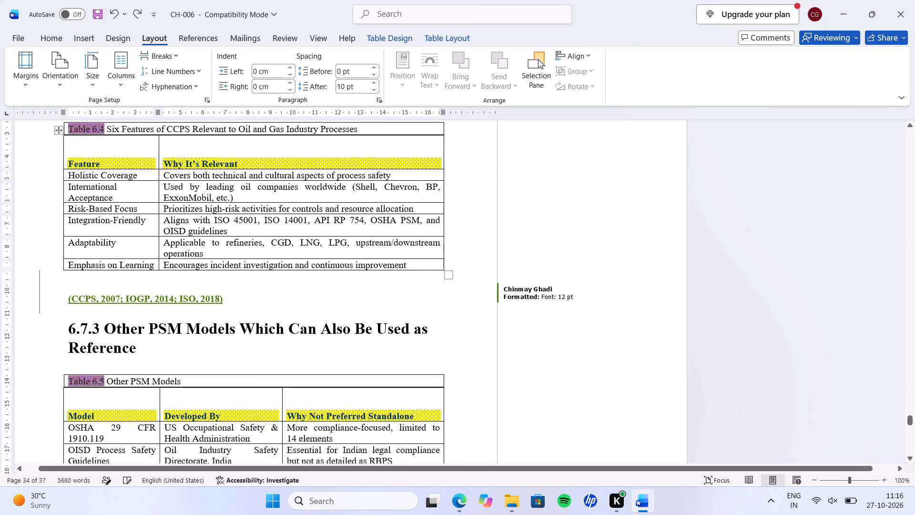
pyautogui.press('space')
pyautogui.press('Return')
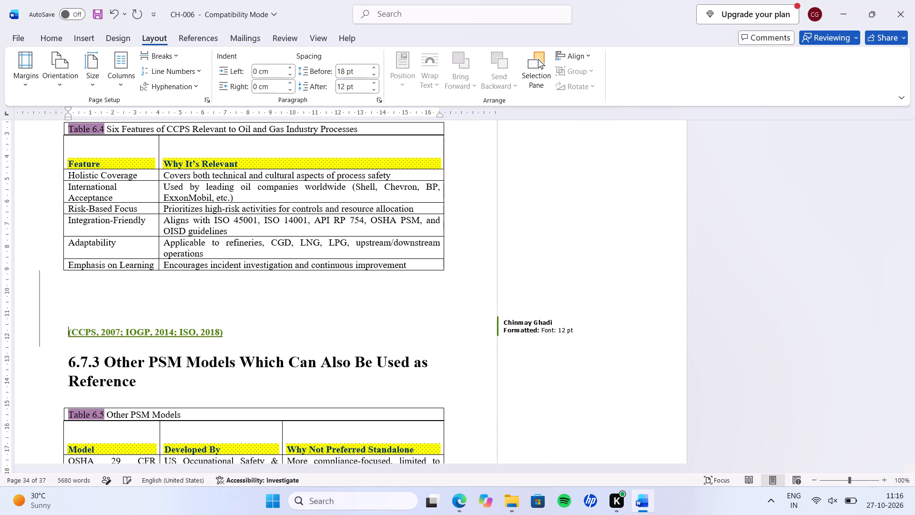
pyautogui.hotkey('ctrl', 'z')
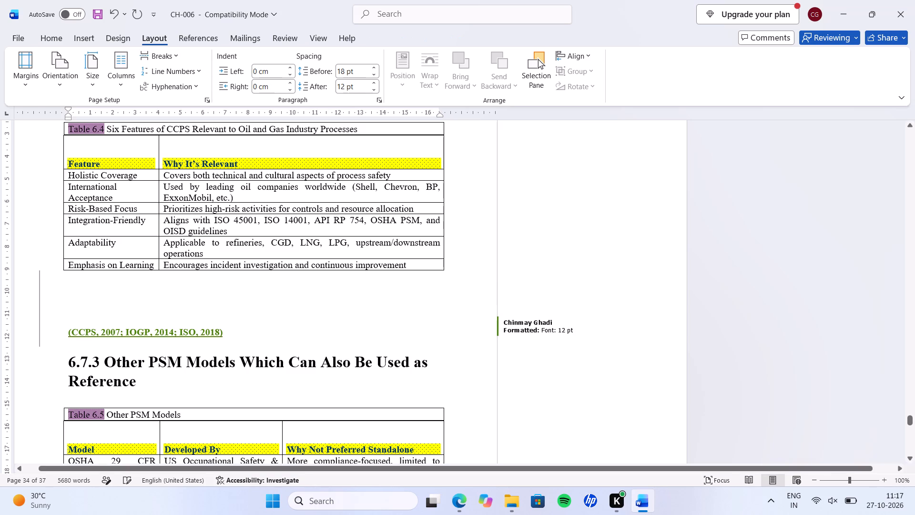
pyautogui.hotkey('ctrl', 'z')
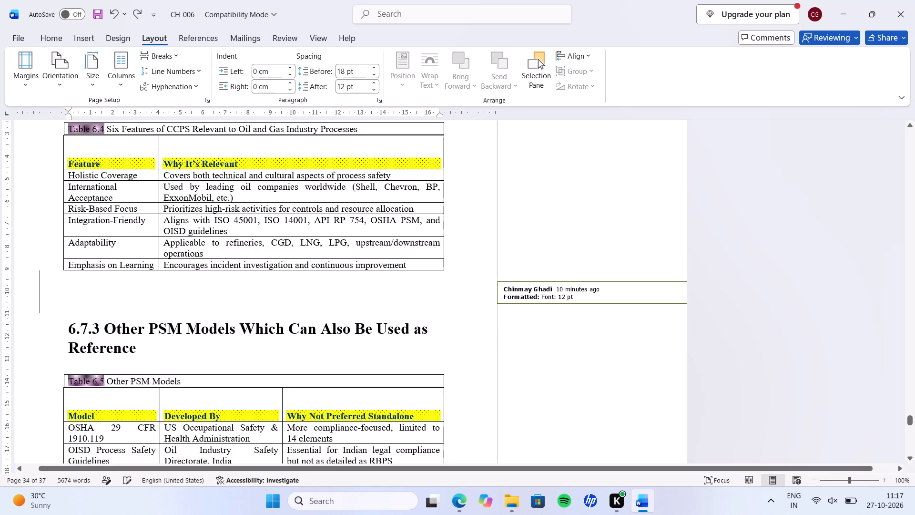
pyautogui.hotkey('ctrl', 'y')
# Add an empty row below the HSE UK PSM Model row at the end of Table 6.5.
pyautogui.scroll(-1, 464, 290)
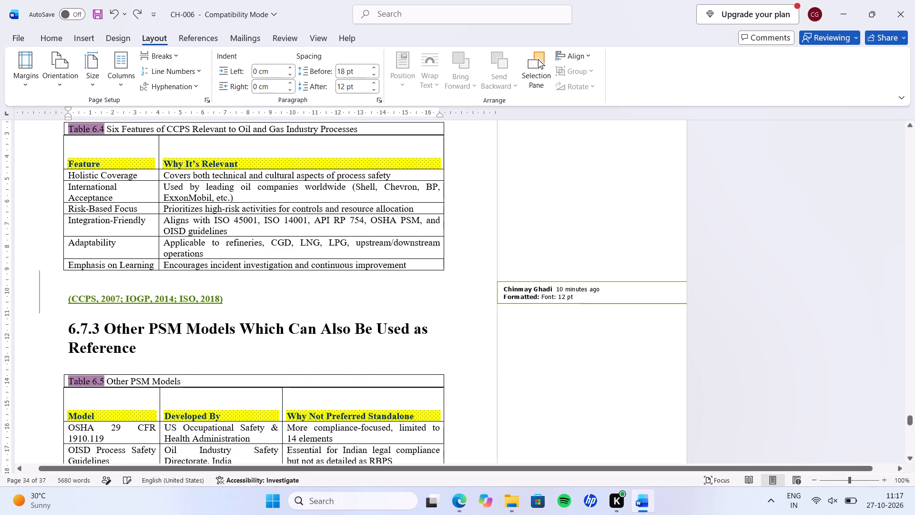
pyautogui.scroll(-4, 461, 282)
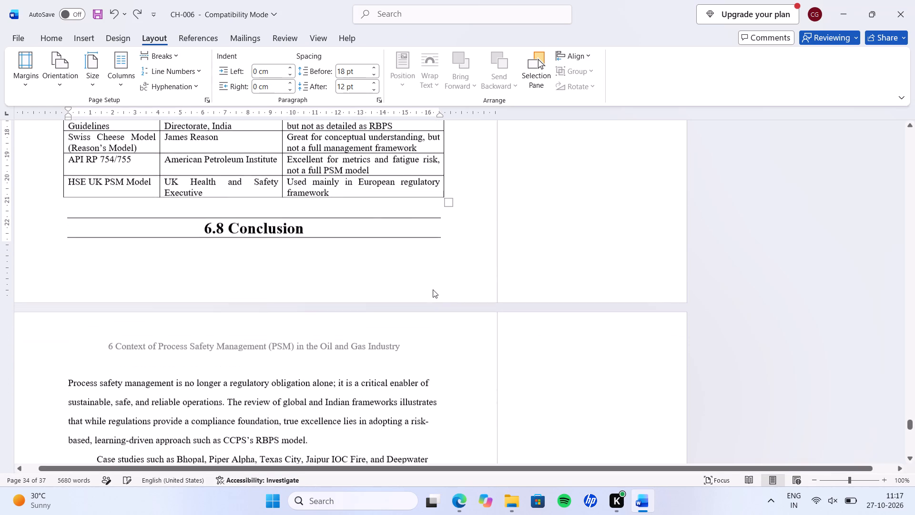
pyautogui.click(451, 183)
pyautogui.doubleClick(451, 183)
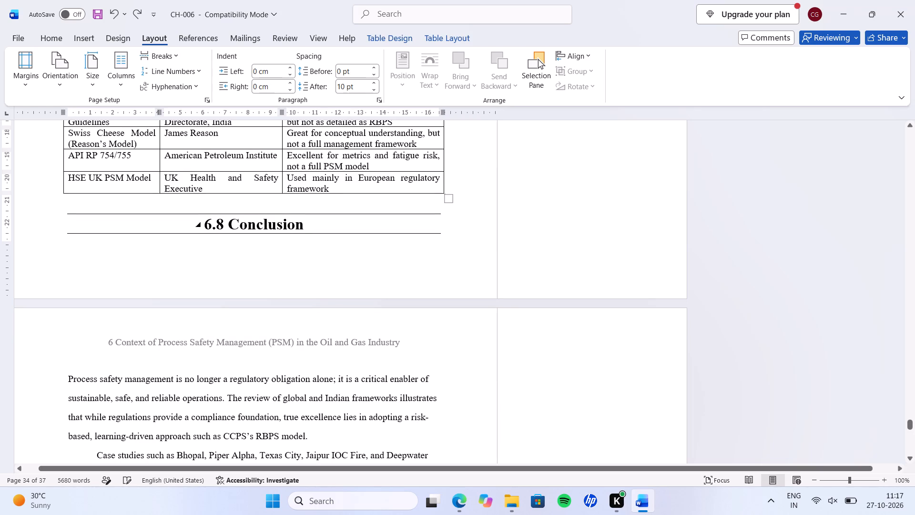
pyautogui.press('Return')
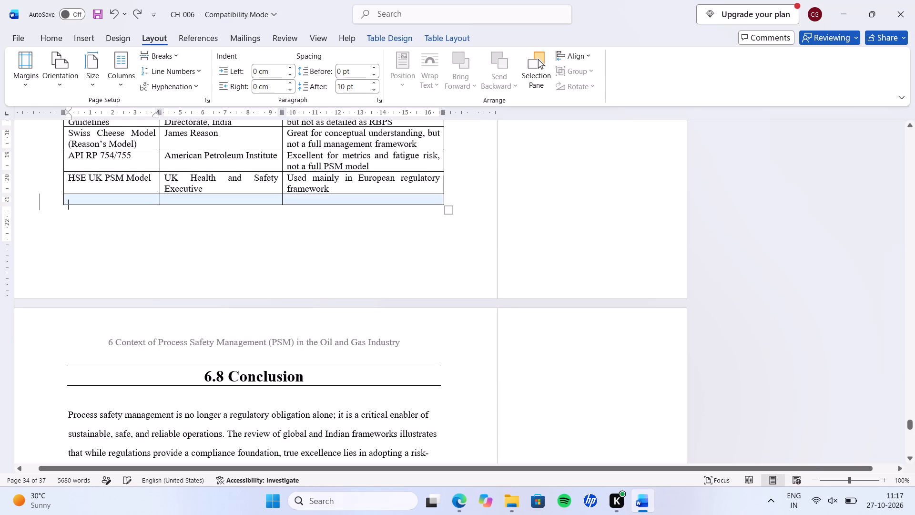
pyautogui.click(452, 196)
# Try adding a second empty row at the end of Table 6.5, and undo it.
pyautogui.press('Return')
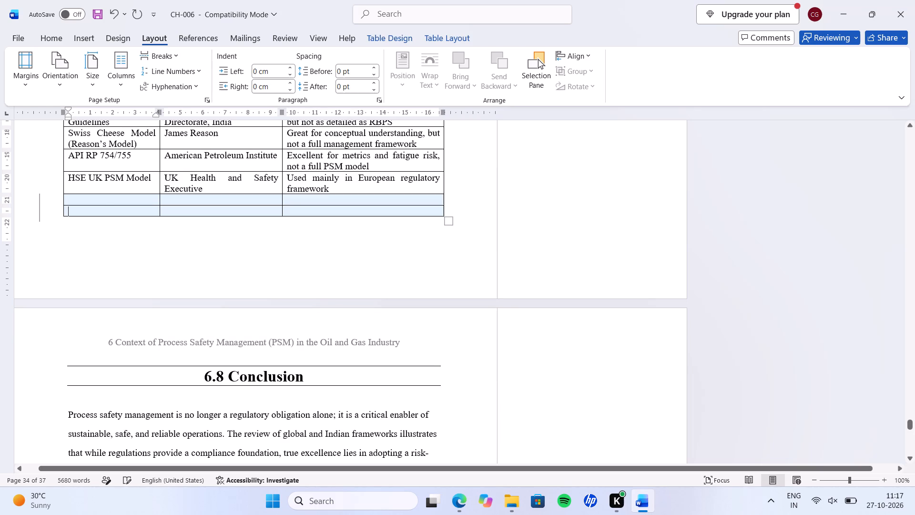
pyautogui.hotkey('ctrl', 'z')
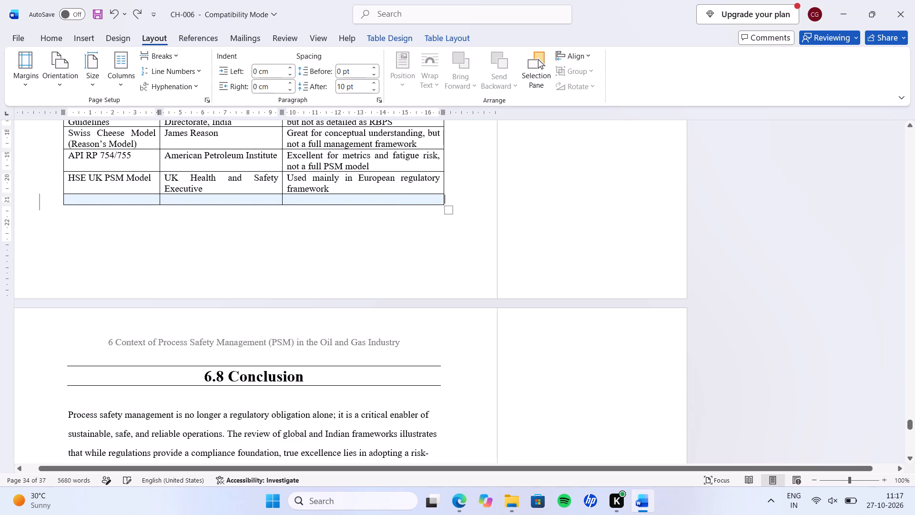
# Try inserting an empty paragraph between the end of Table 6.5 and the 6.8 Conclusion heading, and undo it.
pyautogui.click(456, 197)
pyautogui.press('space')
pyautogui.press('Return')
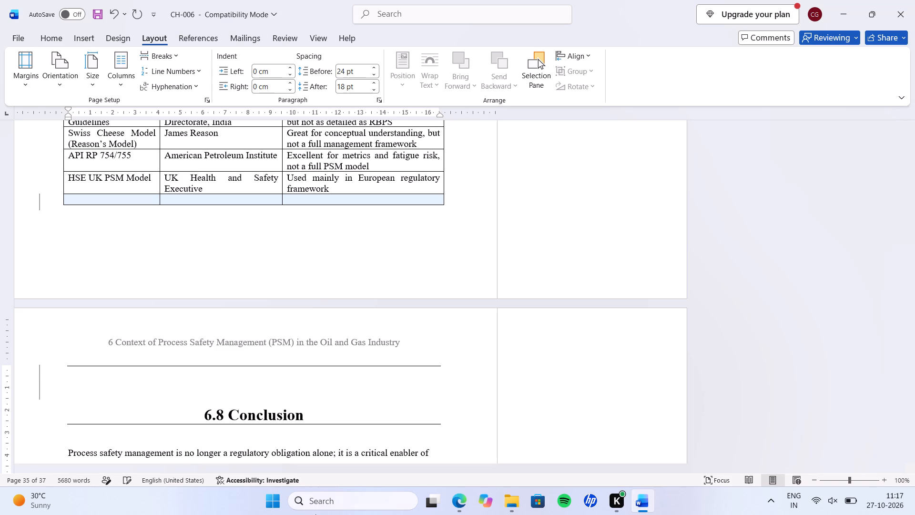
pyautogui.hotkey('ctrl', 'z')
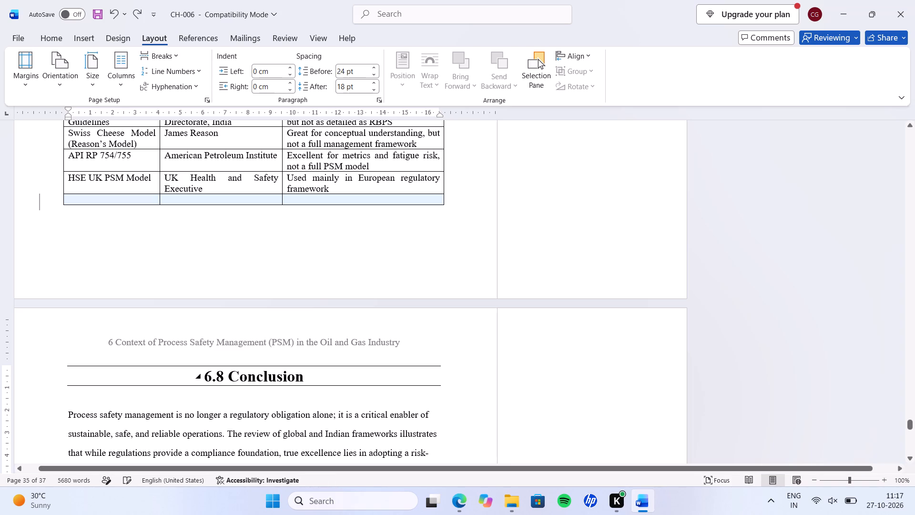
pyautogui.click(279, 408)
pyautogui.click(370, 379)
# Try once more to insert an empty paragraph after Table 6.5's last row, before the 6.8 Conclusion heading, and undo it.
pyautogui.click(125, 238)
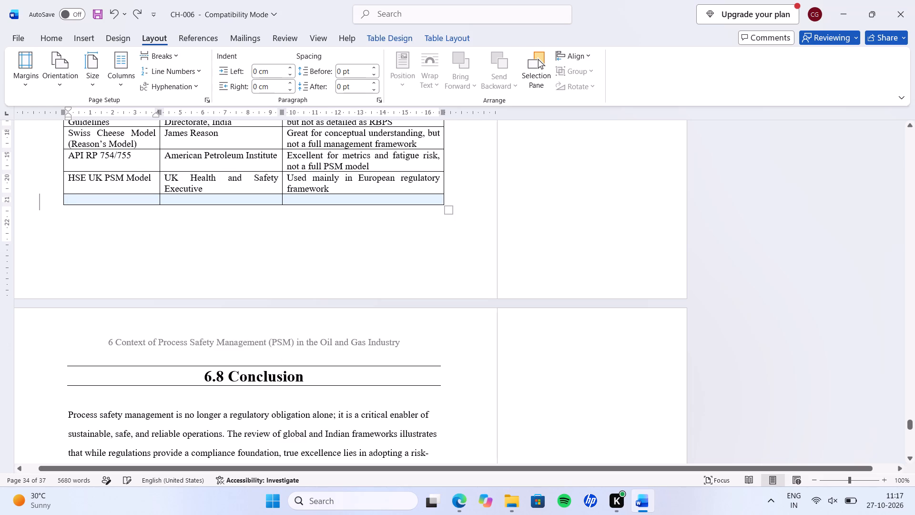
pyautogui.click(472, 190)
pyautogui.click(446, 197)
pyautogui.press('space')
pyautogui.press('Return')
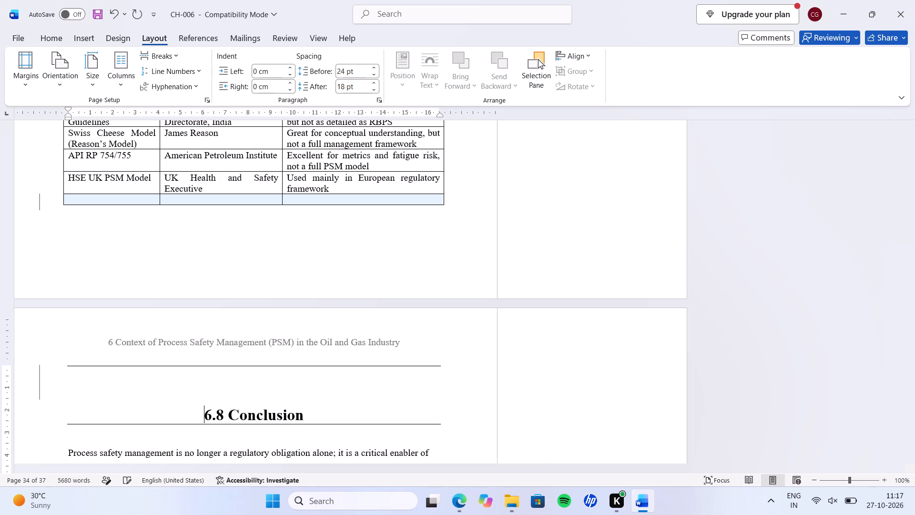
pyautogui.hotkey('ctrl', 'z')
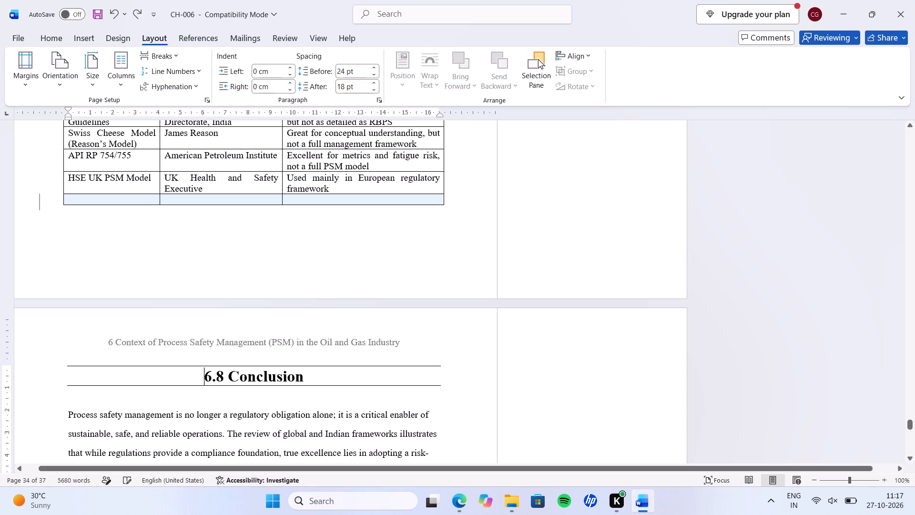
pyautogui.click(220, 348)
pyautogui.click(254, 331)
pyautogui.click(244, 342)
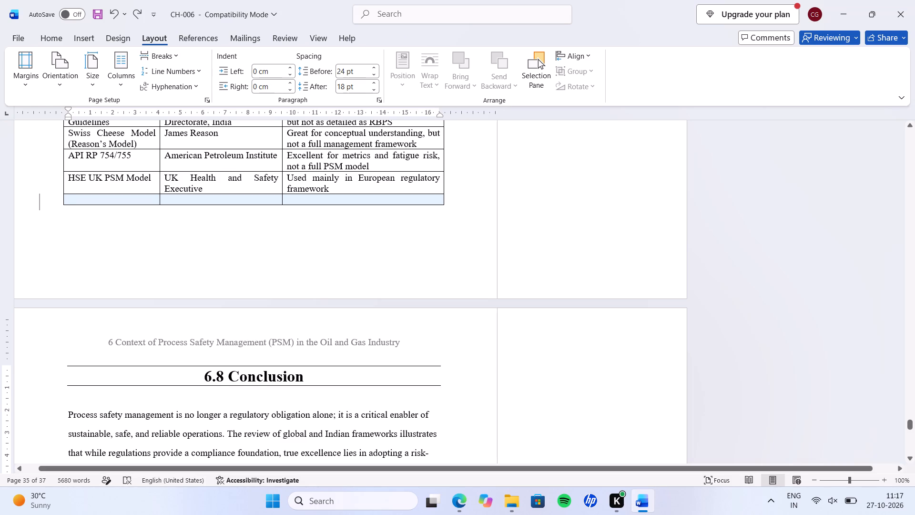
# Remove the empty row below the HSE UK PSM Model row at the end of Table 6.5.
pyautogui.click(123, 218)
pyautogui.click(449, 187)
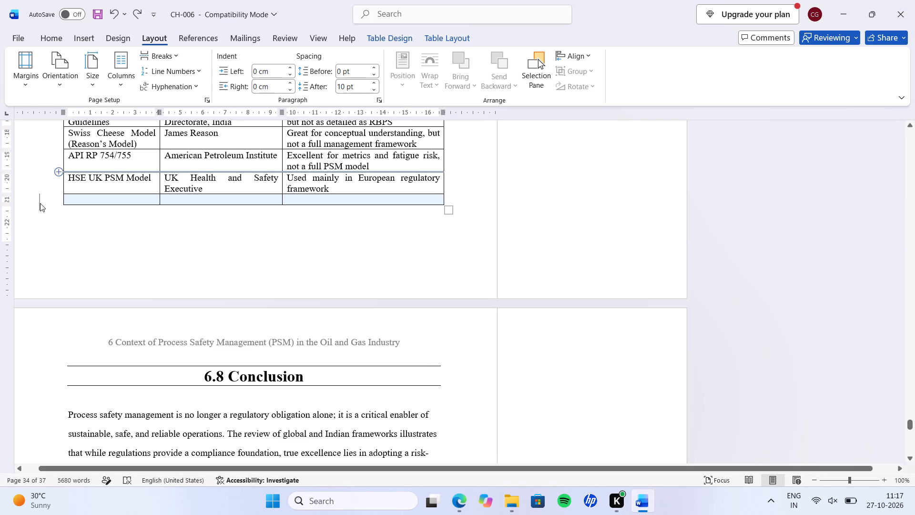
pyautogui.click(82, 201)
pyautogui.rightClick(82, 201)
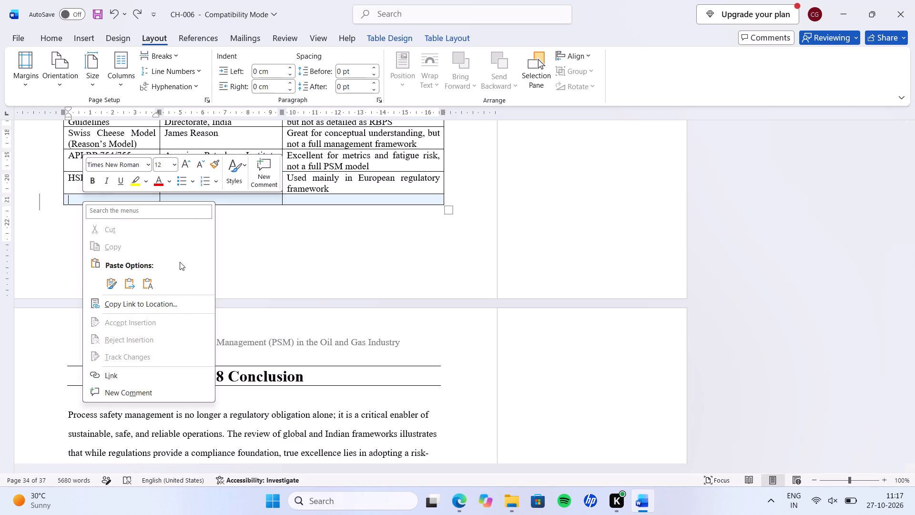
pyautogui.click(281, 237)
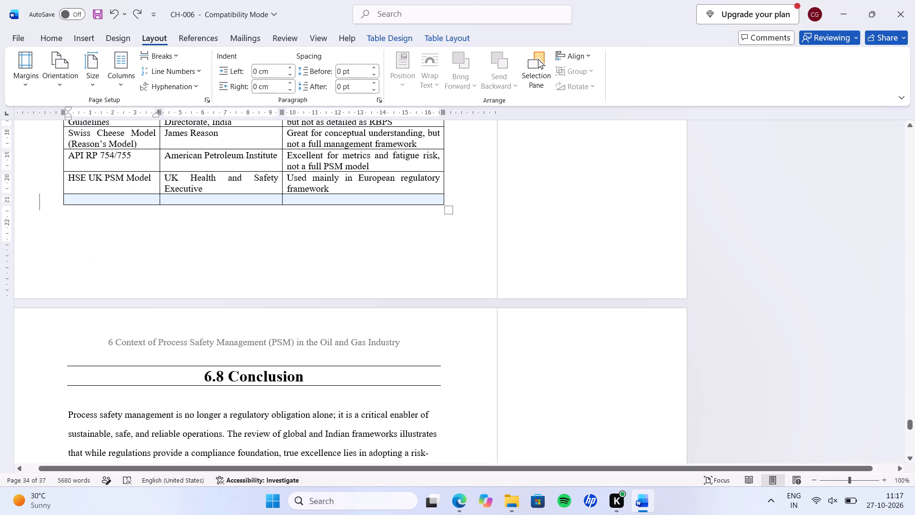
pyautogui.press('BackSpace')
pyautogui.click(72, 199)
pyautogui.press('BackSpace')
pyautogui.press('BackSpace')
pyautogui.press('BackSpace')
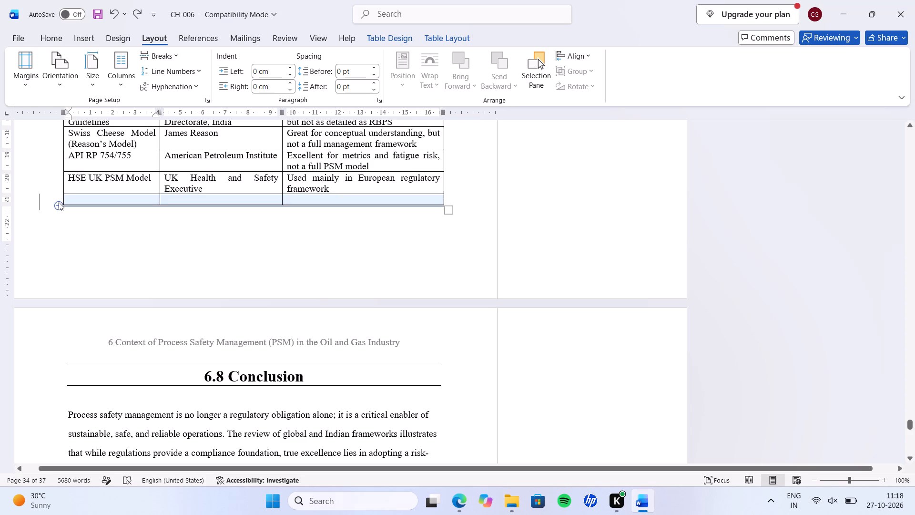
pyautogui.click(58, 198)
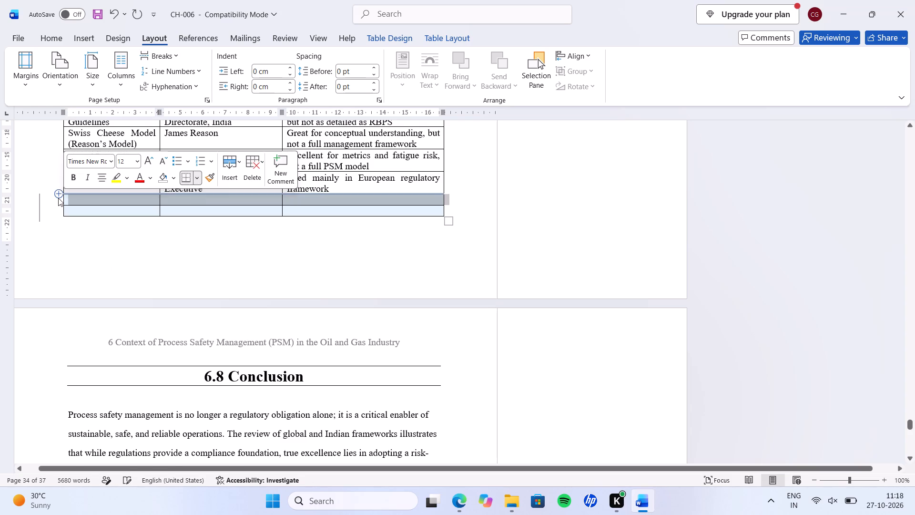
pyautogui.hotkey('ctrl', 'z')
pyautogui.hotkey('ctrl', 'z')
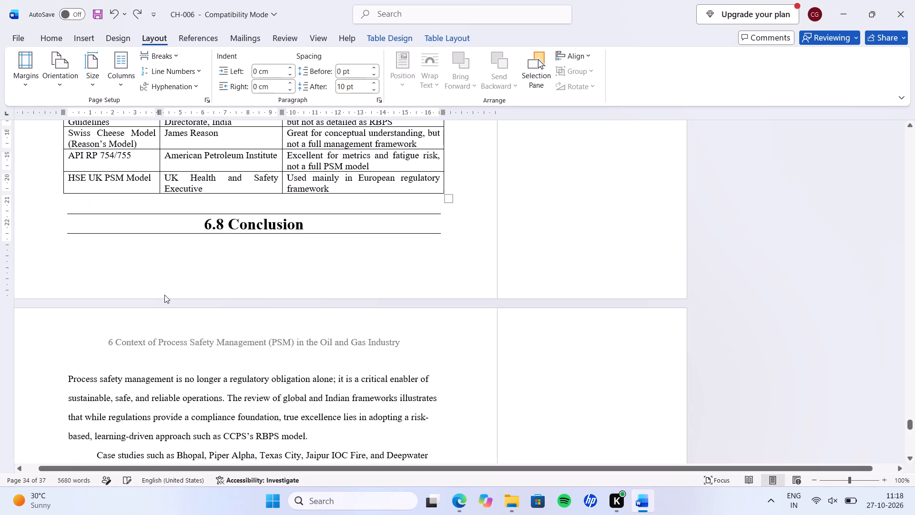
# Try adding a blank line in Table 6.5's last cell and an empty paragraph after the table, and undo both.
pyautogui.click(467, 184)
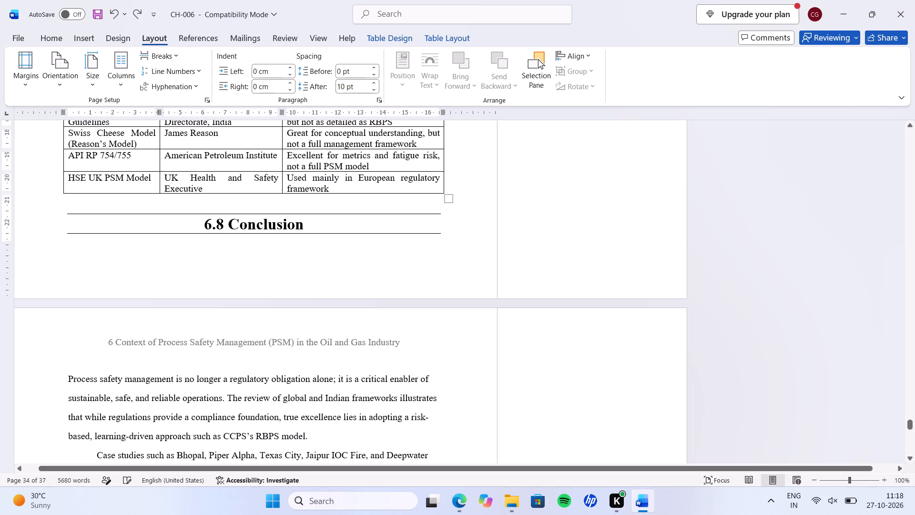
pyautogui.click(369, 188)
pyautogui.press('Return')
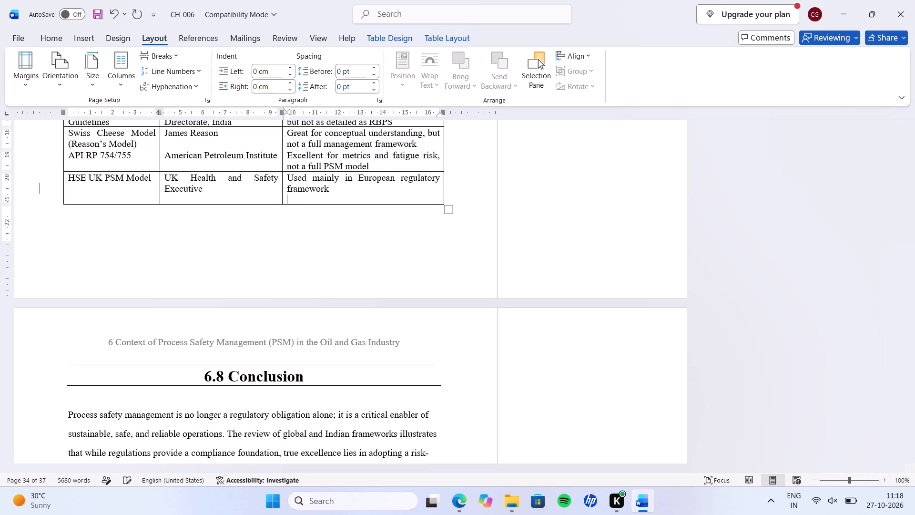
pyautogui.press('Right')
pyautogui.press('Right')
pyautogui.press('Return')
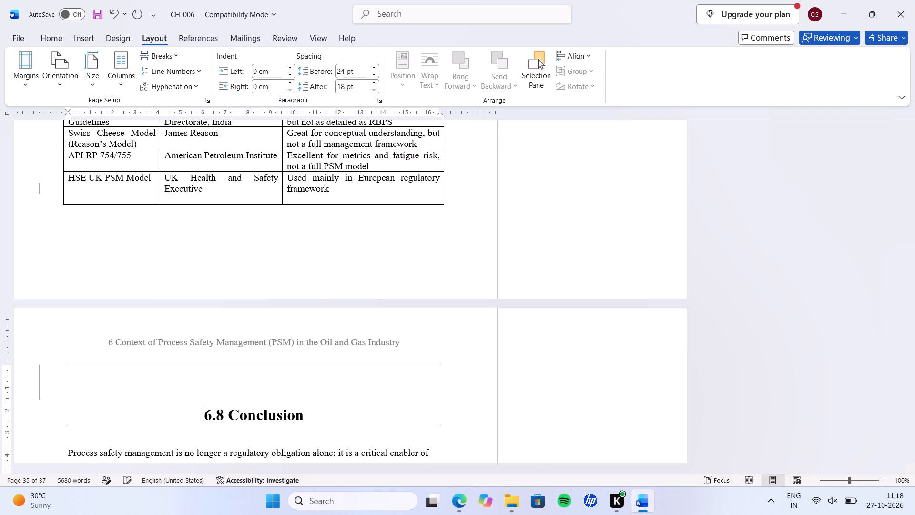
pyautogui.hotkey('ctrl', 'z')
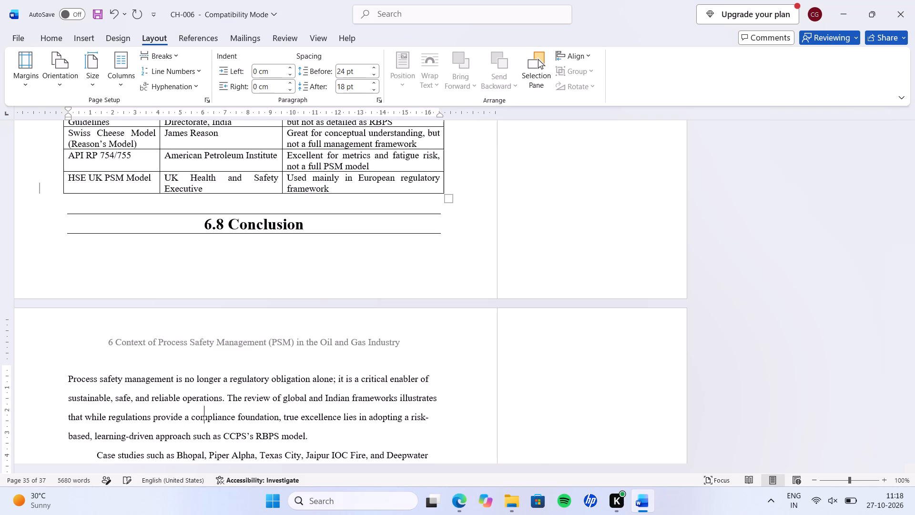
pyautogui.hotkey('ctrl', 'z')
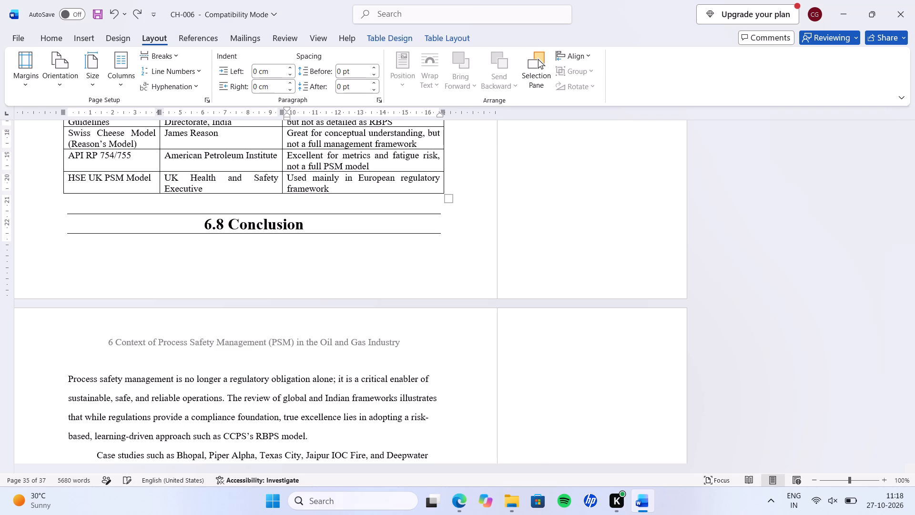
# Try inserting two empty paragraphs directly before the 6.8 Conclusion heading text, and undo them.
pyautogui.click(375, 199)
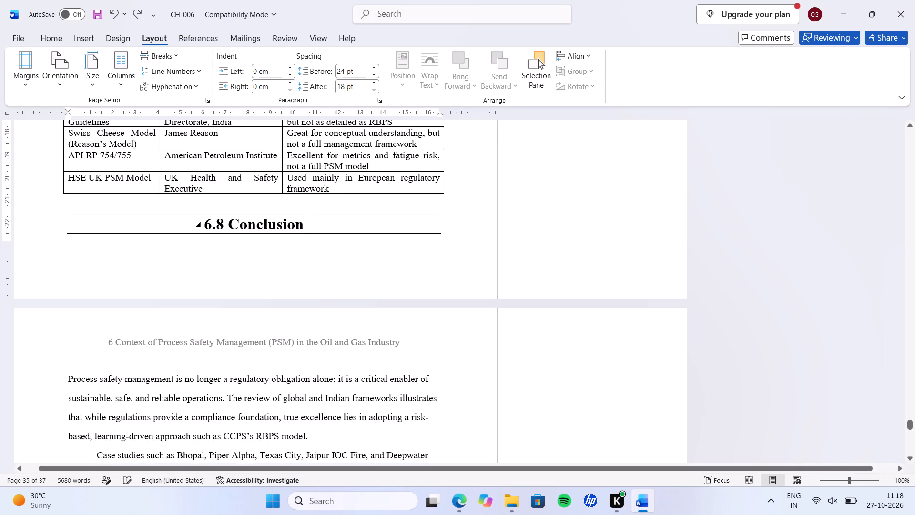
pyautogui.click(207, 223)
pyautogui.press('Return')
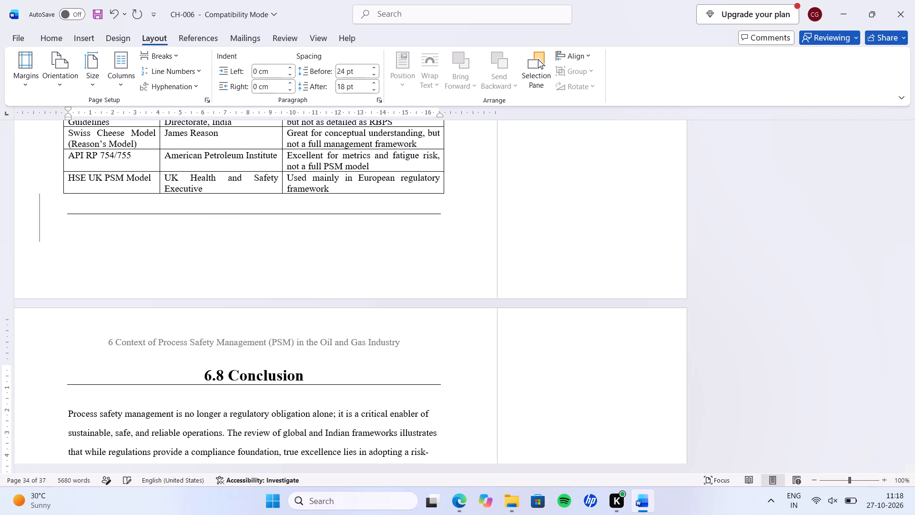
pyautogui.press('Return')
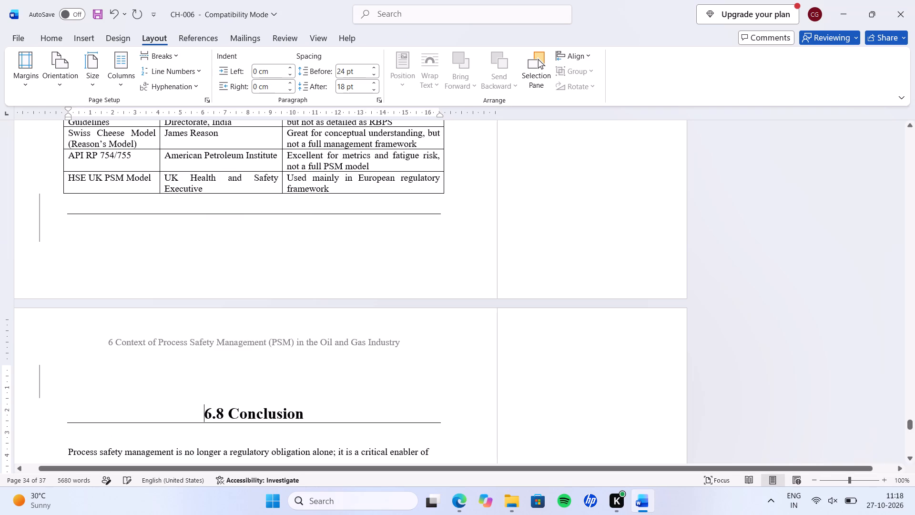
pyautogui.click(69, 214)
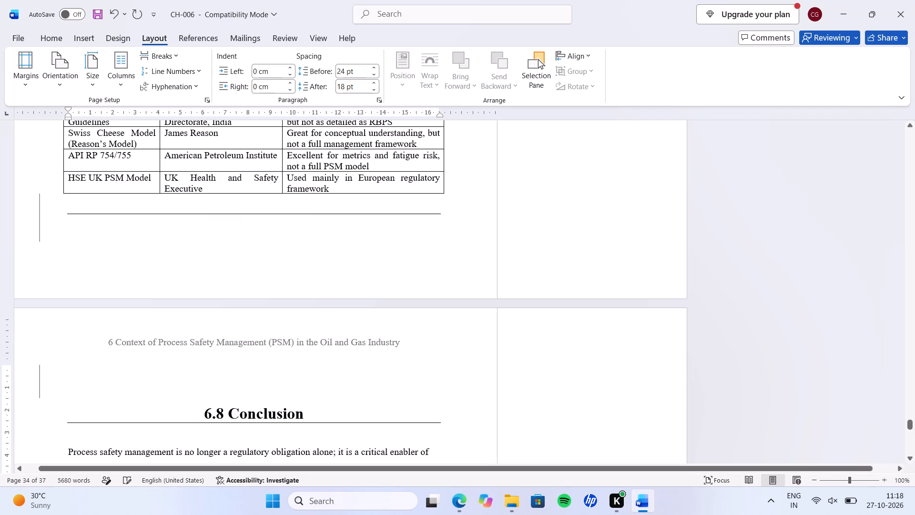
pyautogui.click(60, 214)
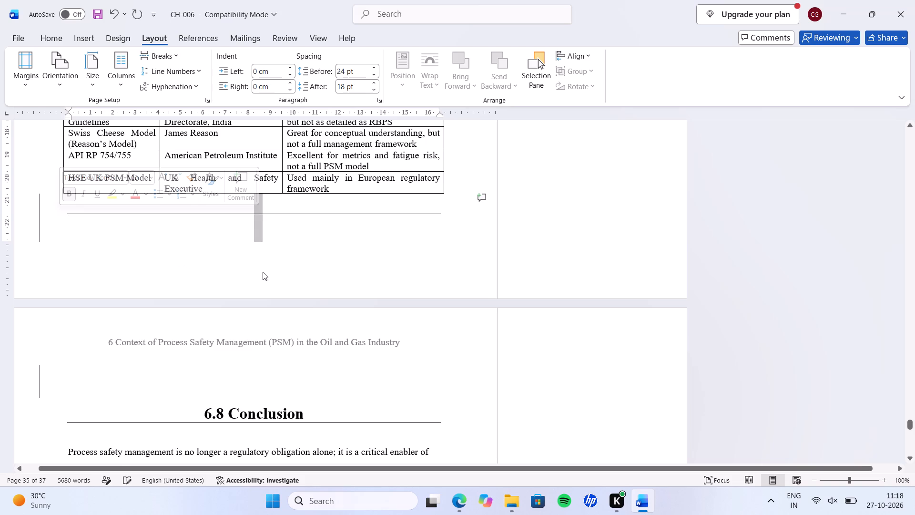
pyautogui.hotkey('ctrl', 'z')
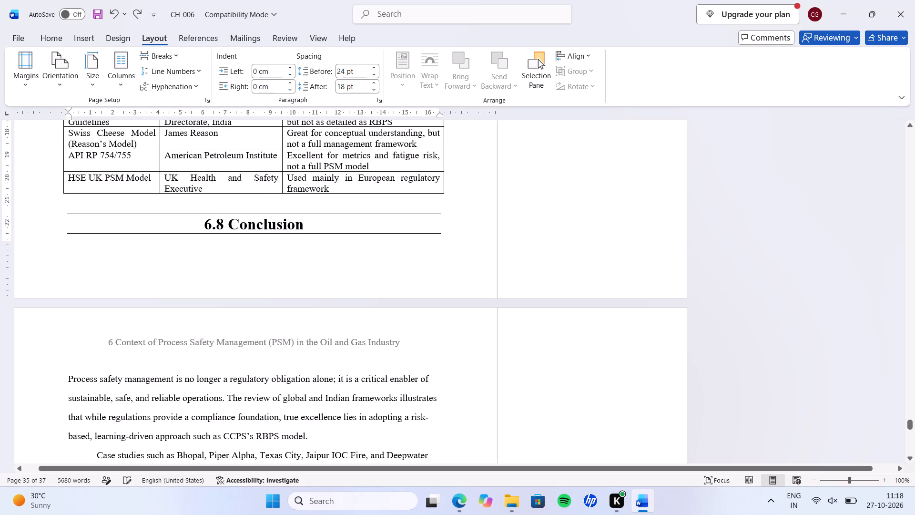
# Delete the 6.8 Conclusion heading below Table 6.5.
pyautogui.moveTo(442, 233); pyautogui.dragTo(89, 223)
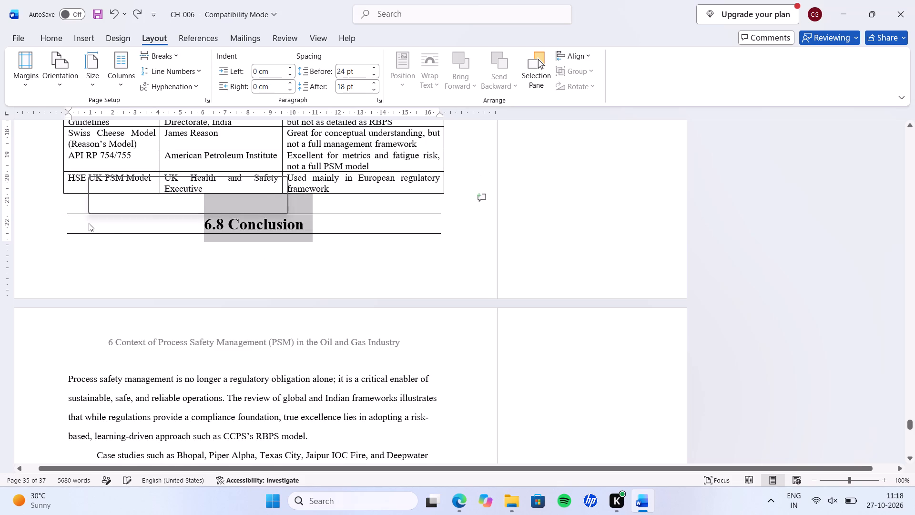
pyautogui.press('Delete')
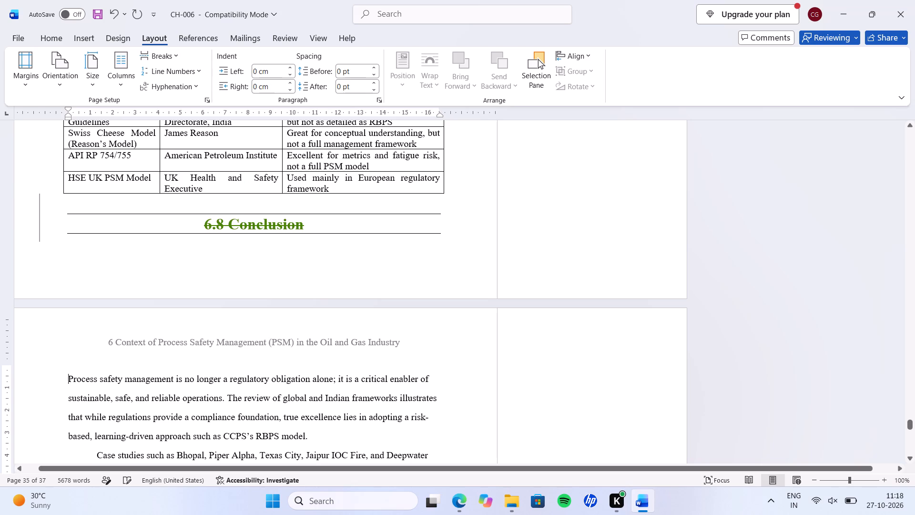
# Undo the deletion of the 6.8 Conclusion heading below Table 6.5.
pyautogui.hotkey('ctrl', 'z')
pyautogui.click(345, 301)
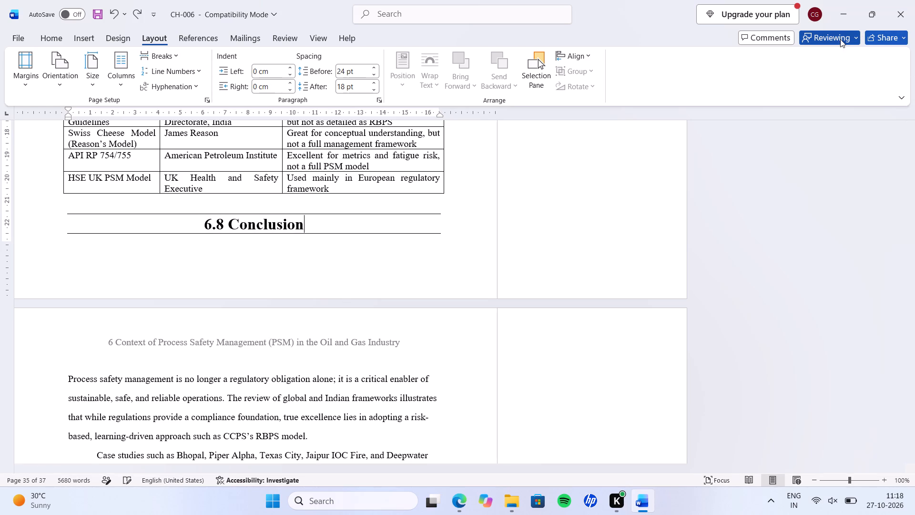
pyautogui.click(66, 383)
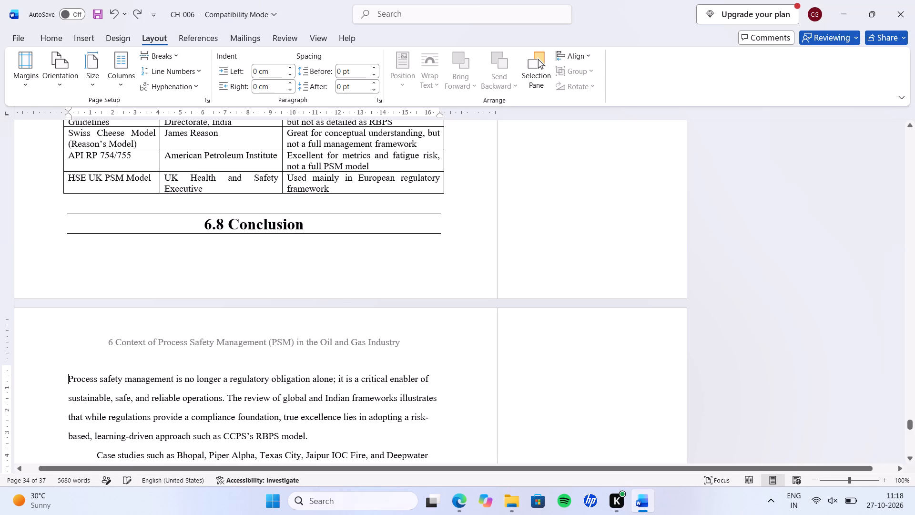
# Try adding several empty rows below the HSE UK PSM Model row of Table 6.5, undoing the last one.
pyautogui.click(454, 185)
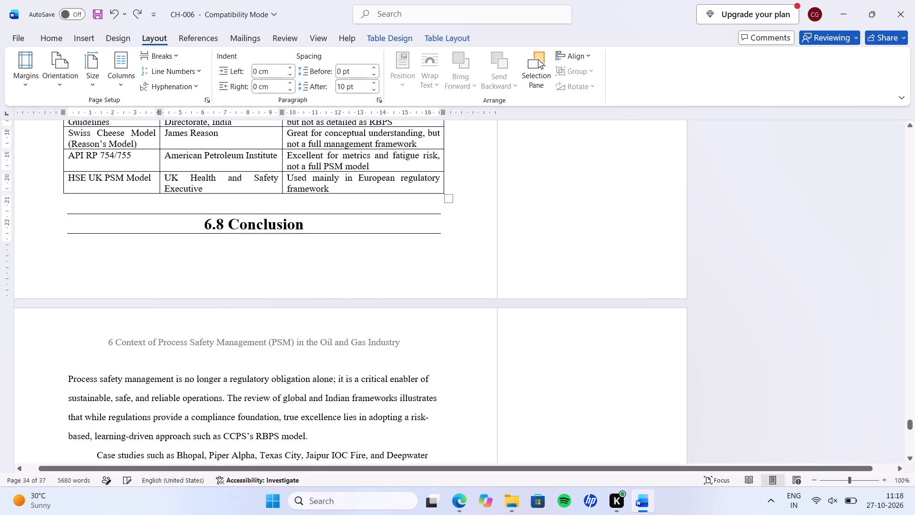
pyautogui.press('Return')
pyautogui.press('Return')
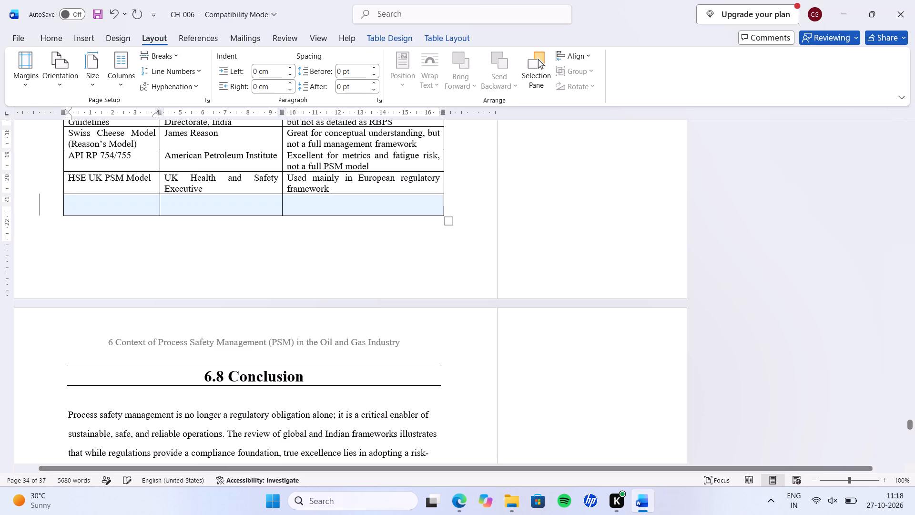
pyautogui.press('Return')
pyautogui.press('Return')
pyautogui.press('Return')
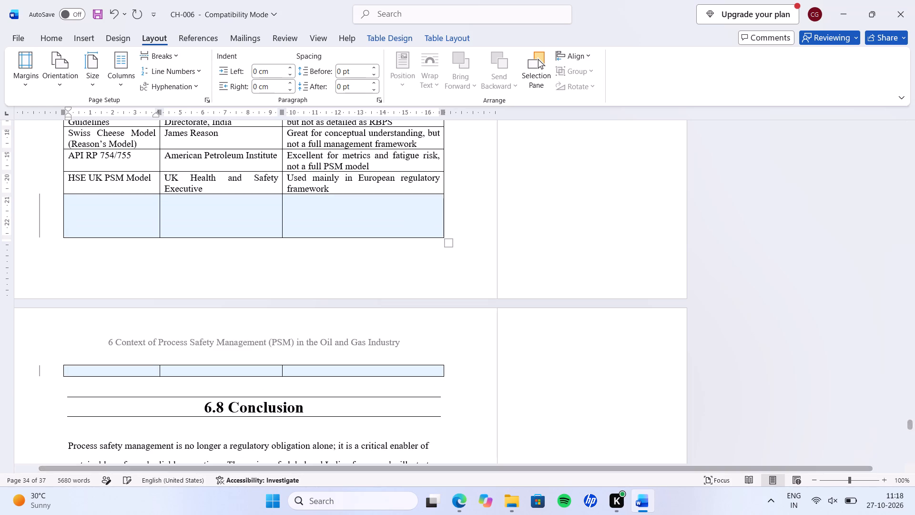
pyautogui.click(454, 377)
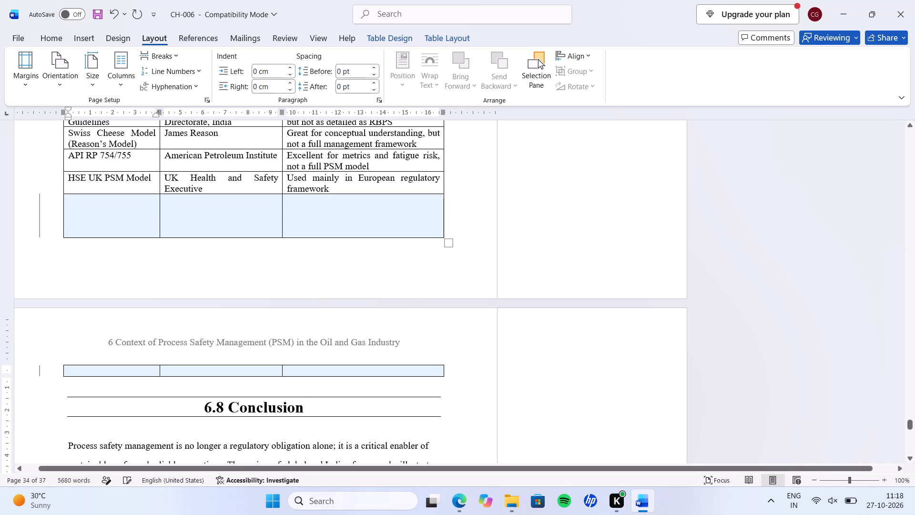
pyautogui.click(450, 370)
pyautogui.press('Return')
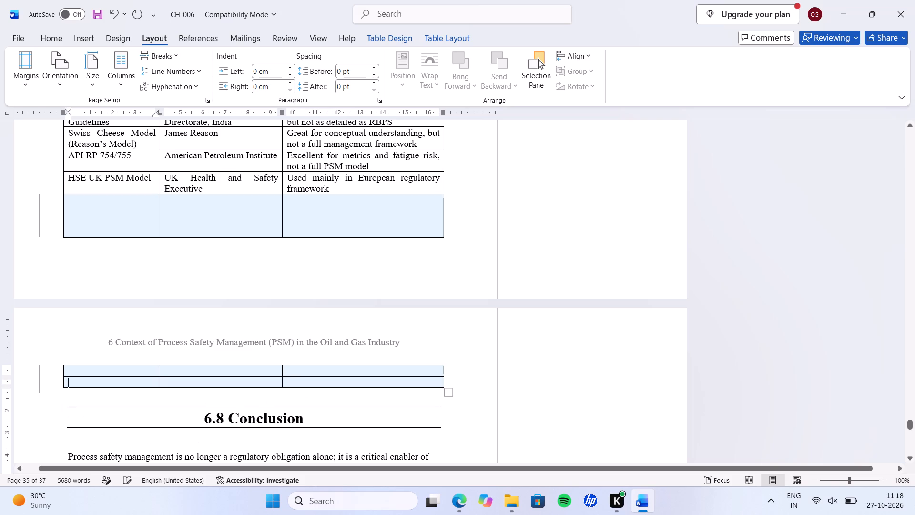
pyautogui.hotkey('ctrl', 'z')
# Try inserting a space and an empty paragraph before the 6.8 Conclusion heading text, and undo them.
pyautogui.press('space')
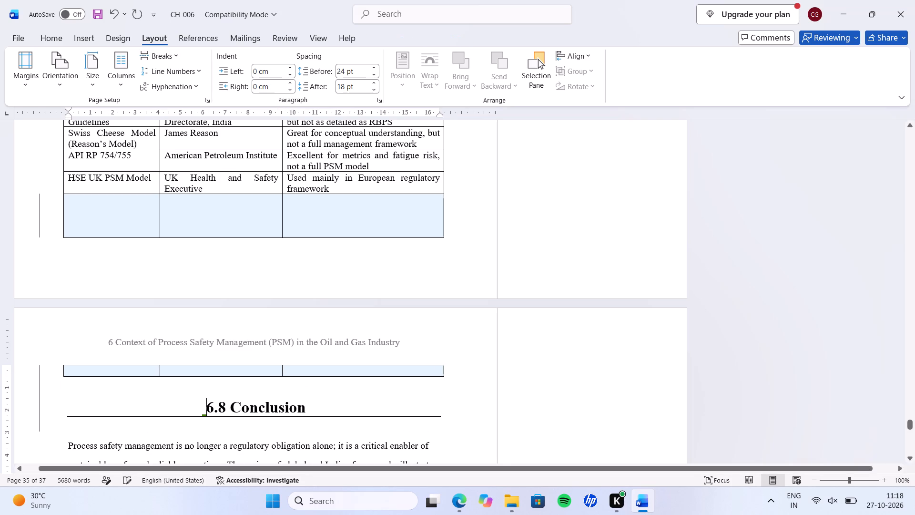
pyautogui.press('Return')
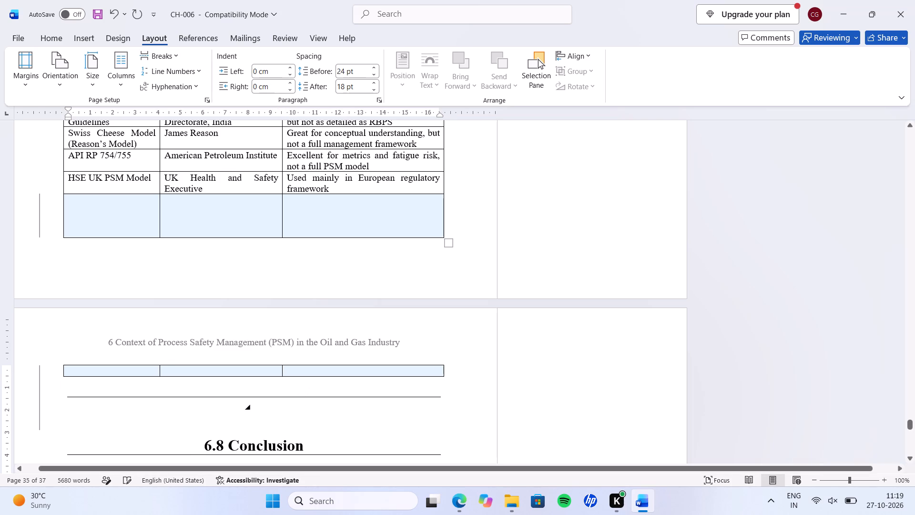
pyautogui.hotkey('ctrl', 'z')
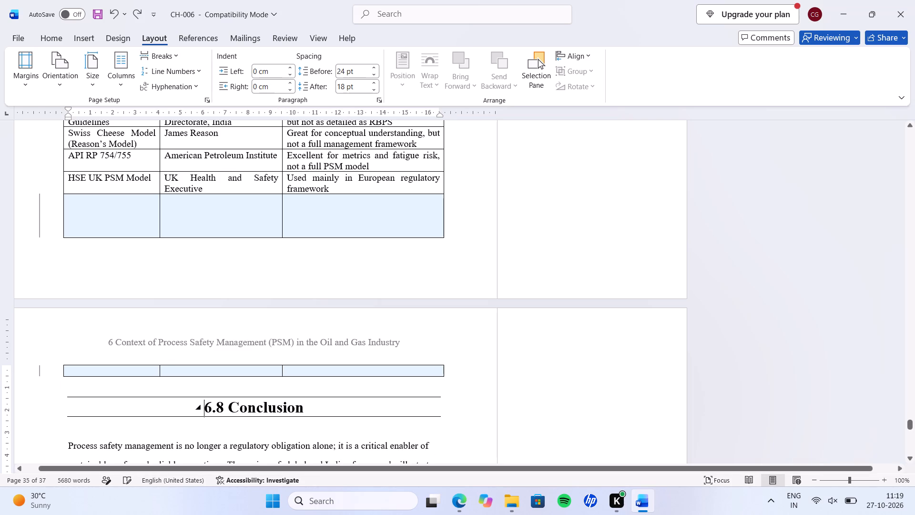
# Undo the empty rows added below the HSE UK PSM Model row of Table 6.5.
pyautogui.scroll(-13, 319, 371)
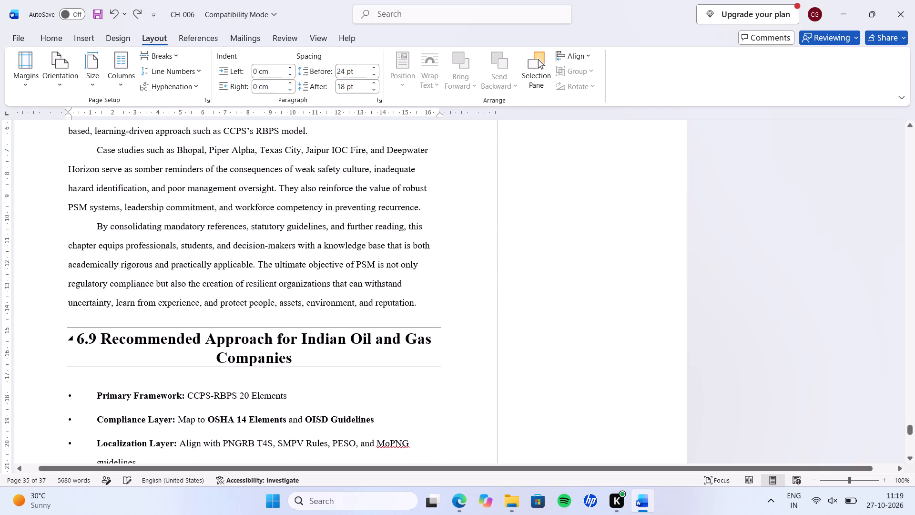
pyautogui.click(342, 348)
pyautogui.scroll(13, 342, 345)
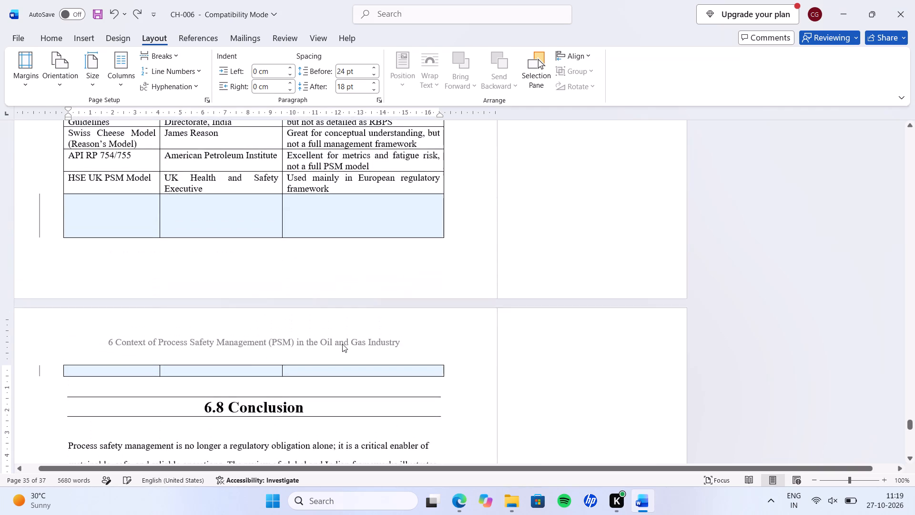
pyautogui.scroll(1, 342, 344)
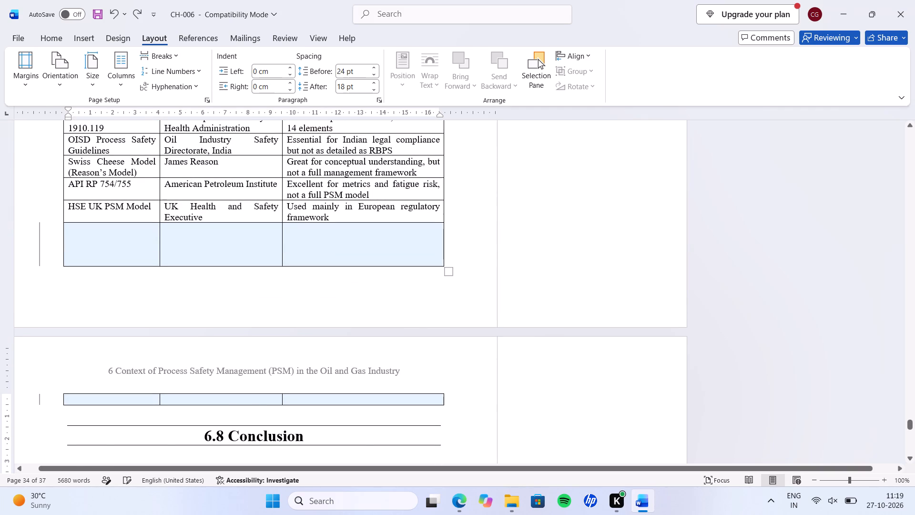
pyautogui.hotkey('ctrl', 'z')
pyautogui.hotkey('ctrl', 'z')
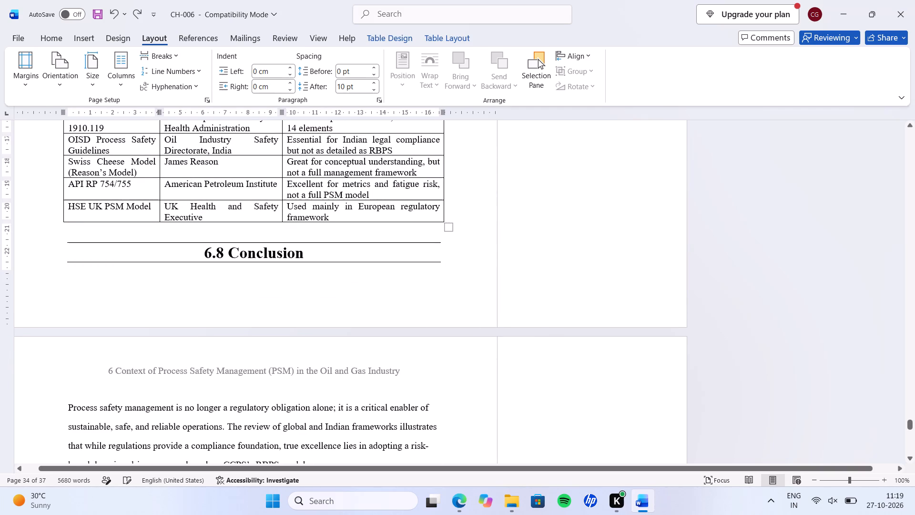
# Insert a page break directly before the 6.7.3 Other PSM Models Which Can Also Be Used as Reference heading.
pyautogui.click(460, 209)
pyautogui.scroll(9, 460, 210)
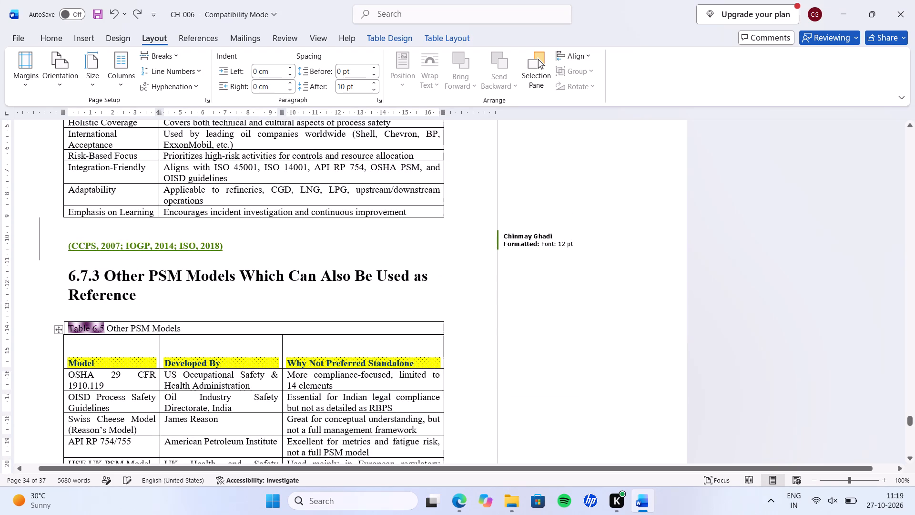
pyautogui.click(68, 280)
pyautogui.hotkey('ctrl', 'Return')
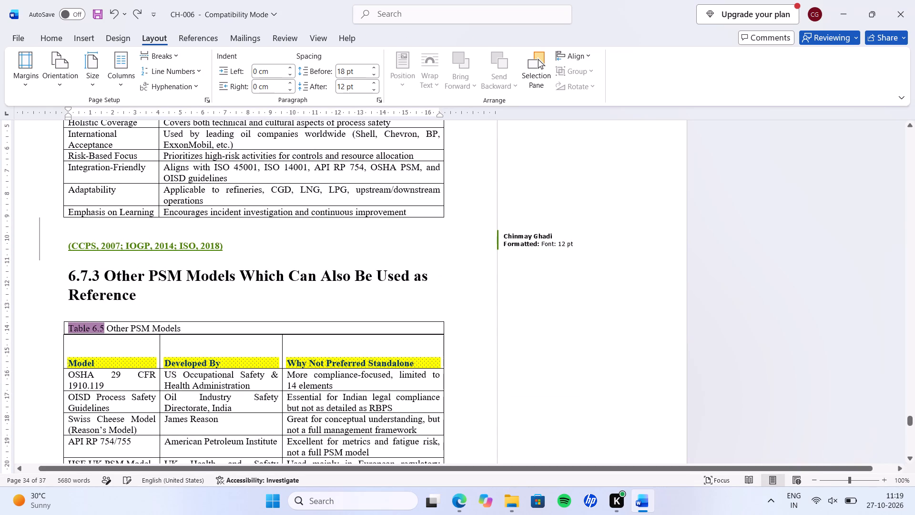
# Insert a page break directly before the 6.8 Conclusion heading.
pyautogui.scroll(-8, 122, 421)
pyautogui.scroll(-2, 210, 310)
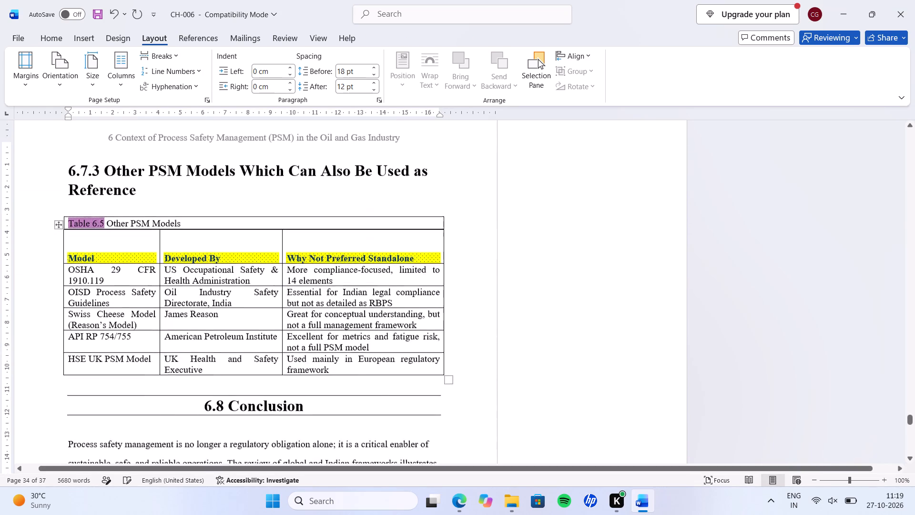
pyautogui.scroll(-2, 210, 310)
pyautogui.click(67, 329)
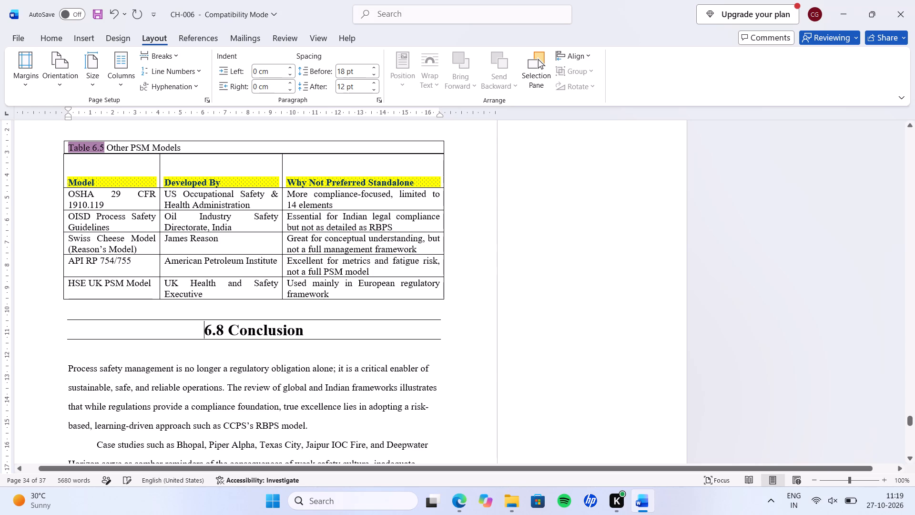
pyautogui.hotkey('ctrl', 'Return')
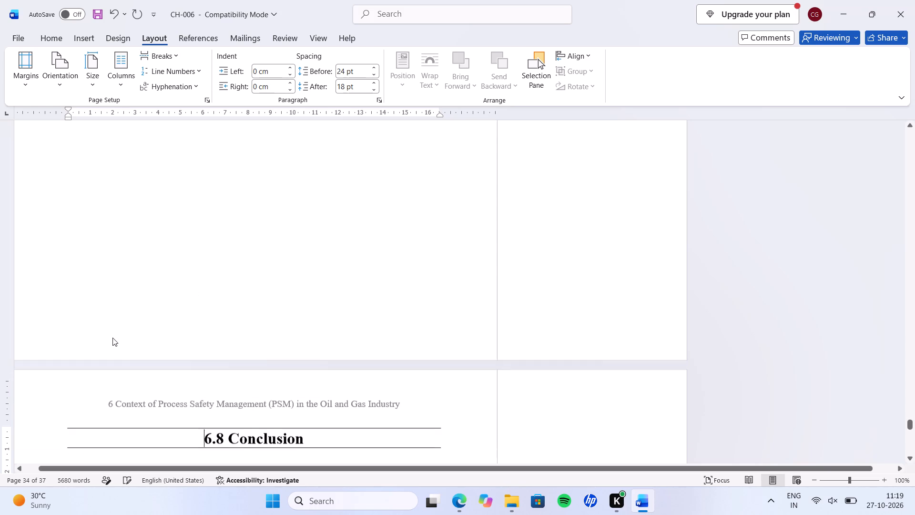
# Remove the page break between the (CCPS, 2007; IOGP, 2014; ISO, 2018) citation and the 6.7.3 heading.
pyautogui.scroll(9, 192, 302)
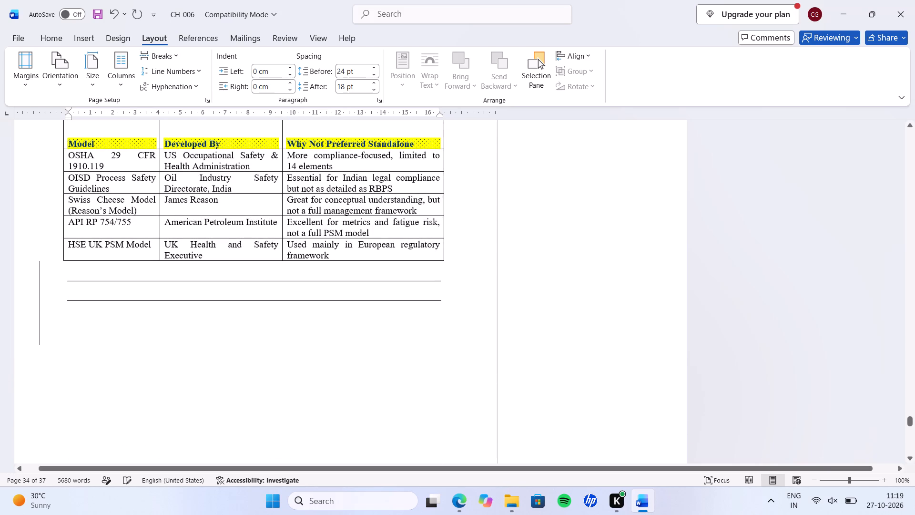
pyautogui.scroll(-7, 263, 298)
pyautogui.scroll(20, 263, 298)
pyautogui.scroll(3, 263, 298)
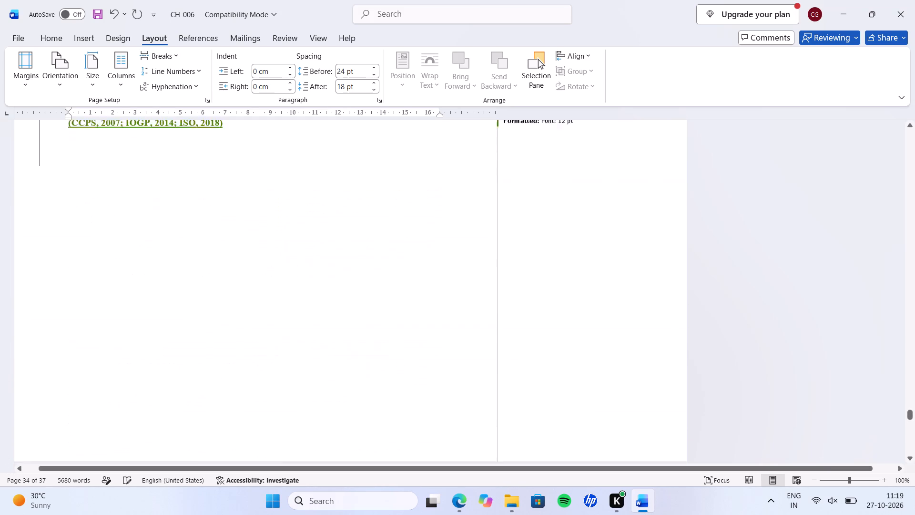
pyautogui.scroll(5, 260, 278)
pyautogui.click(81, 274)
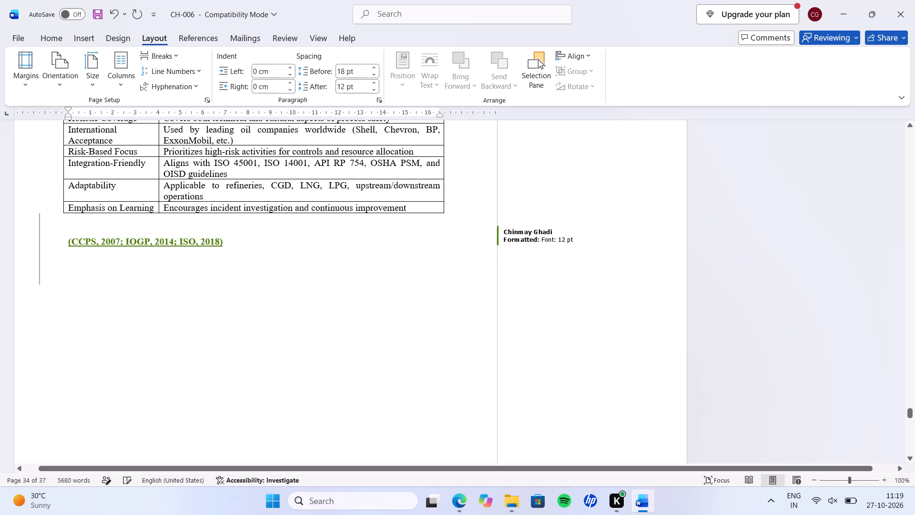
pyautogui.press('Left')
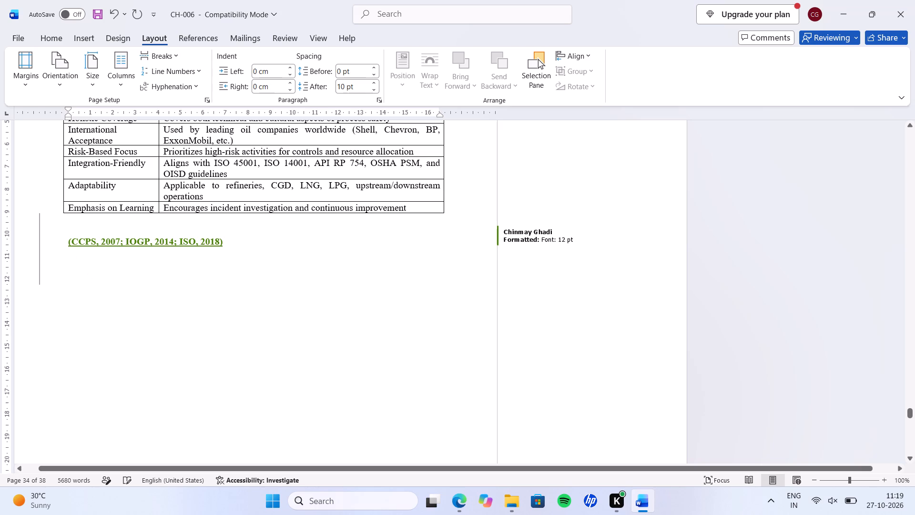
pyautogui.click(231, 247)
pyautogui.press('Delete')
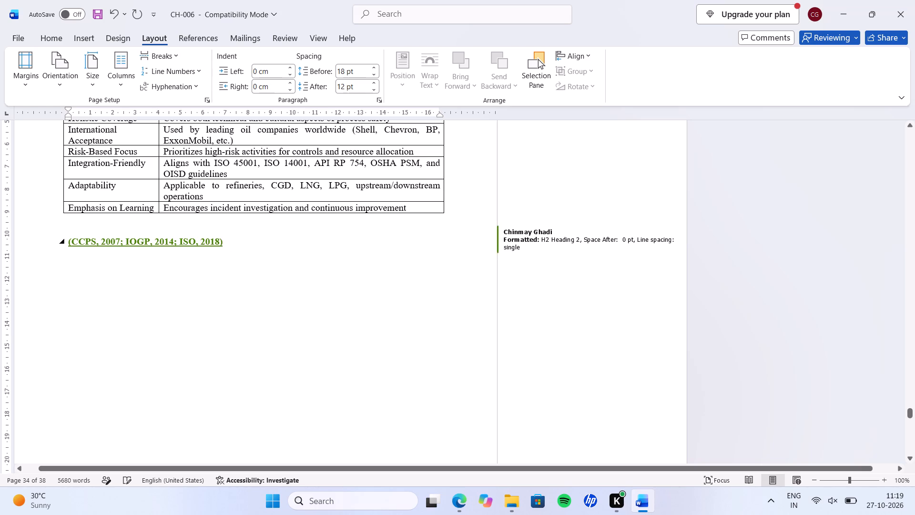
pyautogui.press('Delete')
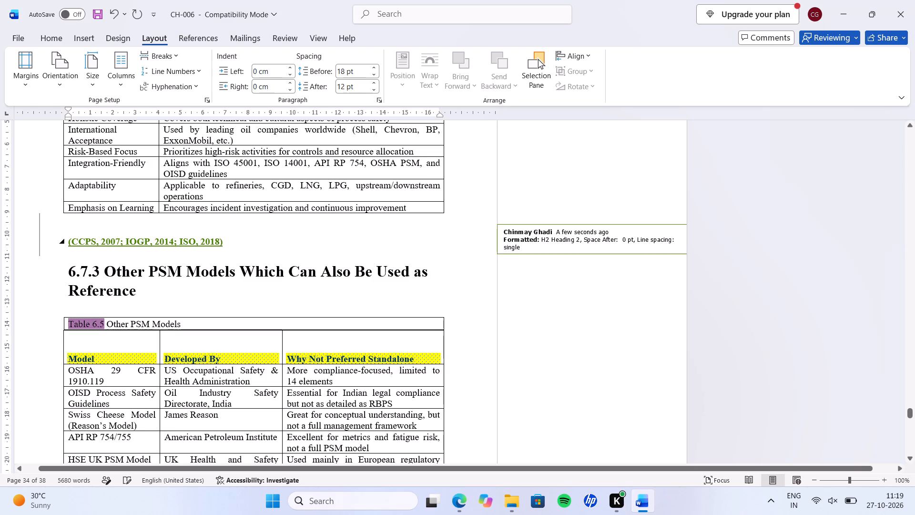
# Remove the empty bordered heading paragraph and page break between Table 6.5 and 6.8 Conclusion, keeping the heading text intact.
pyautogui.scroll(-7, 225, 257)
pyautogui.scroll(-1, 265, 302)
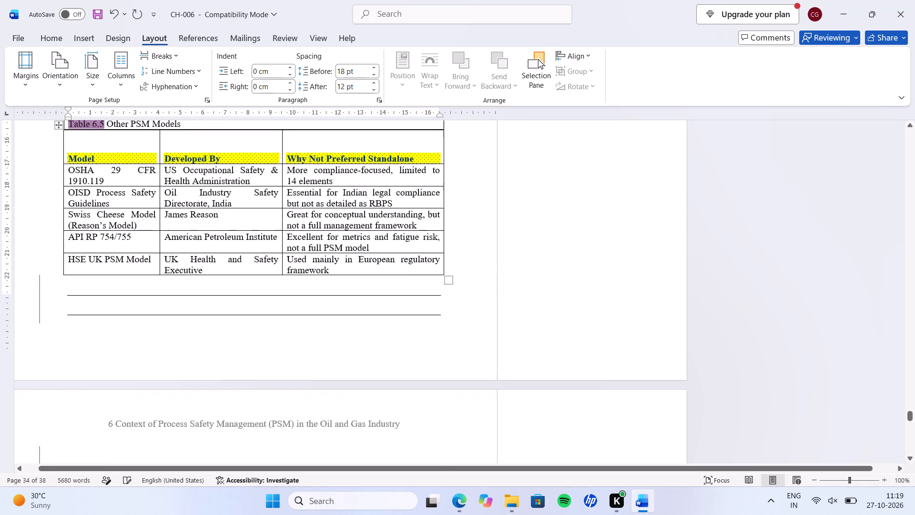
pyautogui.scroll(-2, 265, 302)
pyautogui.scroll(4, 260, 296)
pyautogui.click(243, 332)
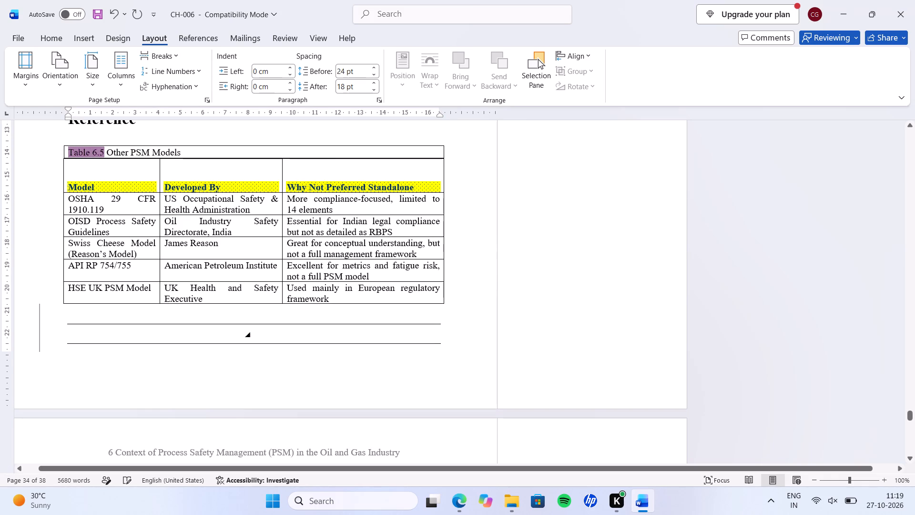
pyautogui.press('BackSpace')
pyautogui.press('BackSpace')
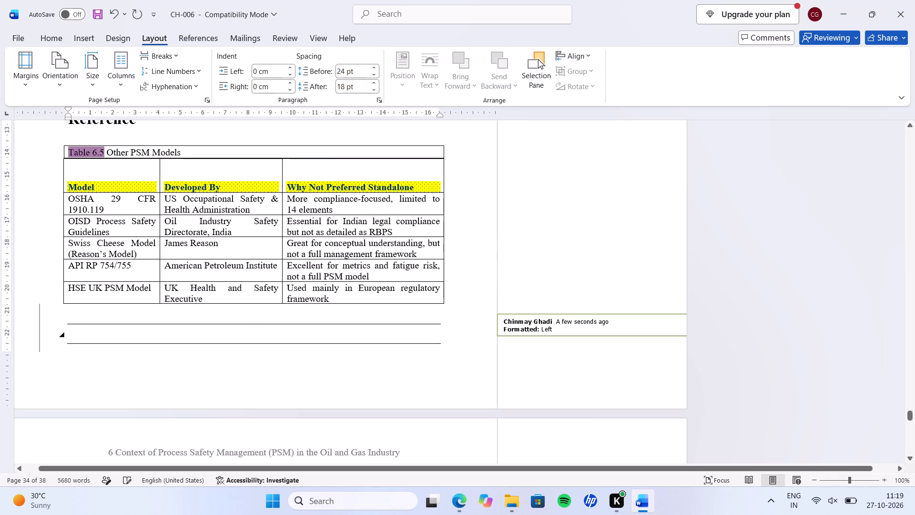
pyautogui.press('BackSpace')
pyautogui.press('BackSpace')
pyautogui.moveTo(61, 332); pyautogui.dragTo(213, 360)
pyautogui.press('BackSpace')
pyautogui.click(61, 334)
pyautogui.click(27, 332)
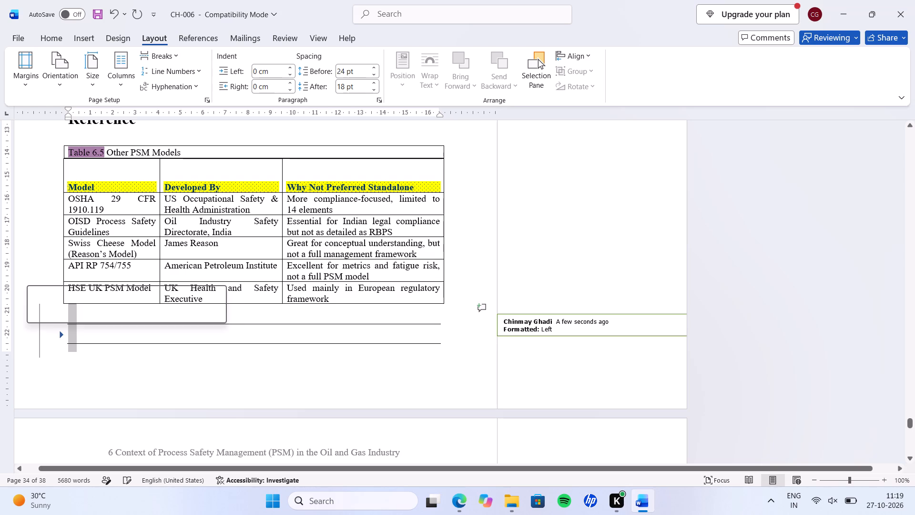
pyautogui.click(31, 332)
pyautogui.press('BackSpace')
pyautogui.press('Delete')
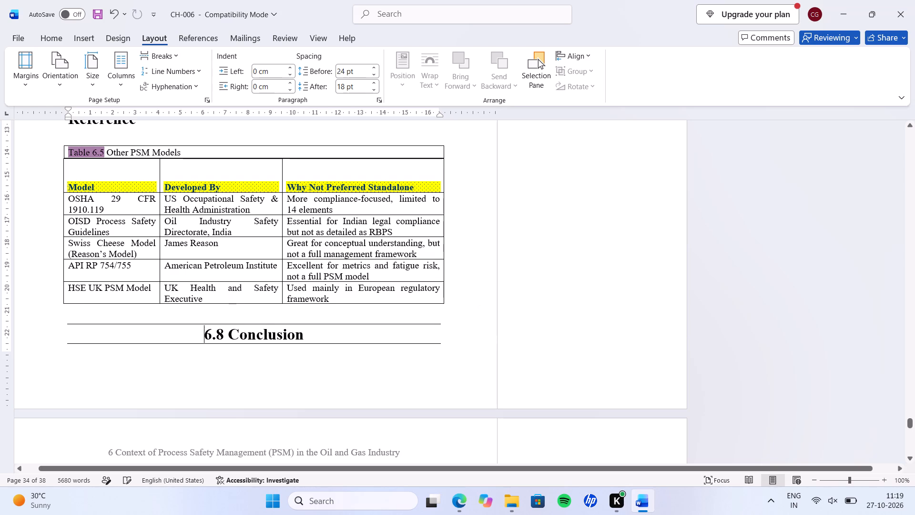
pyautogui.hotkey('ctrl', 'z')
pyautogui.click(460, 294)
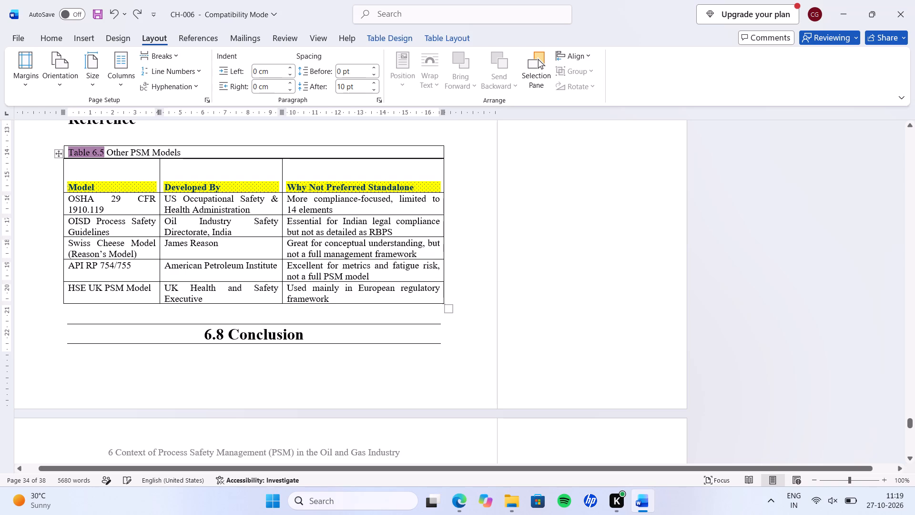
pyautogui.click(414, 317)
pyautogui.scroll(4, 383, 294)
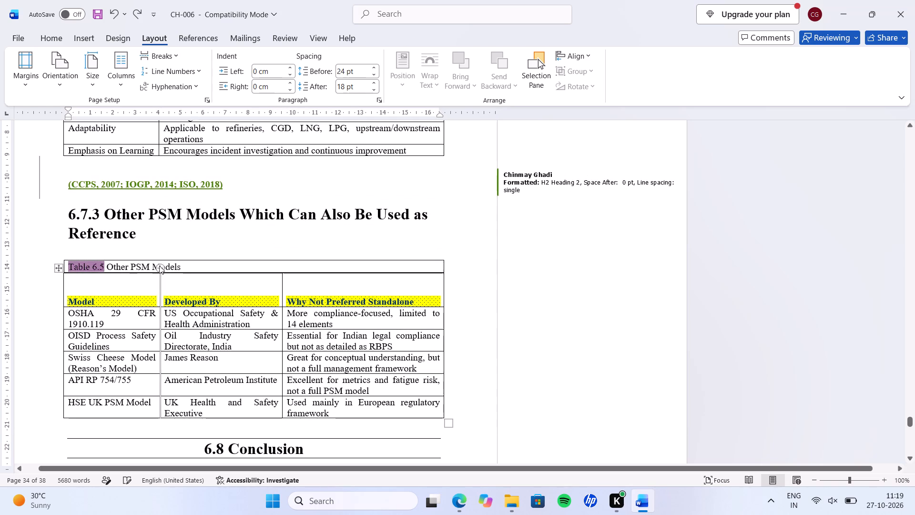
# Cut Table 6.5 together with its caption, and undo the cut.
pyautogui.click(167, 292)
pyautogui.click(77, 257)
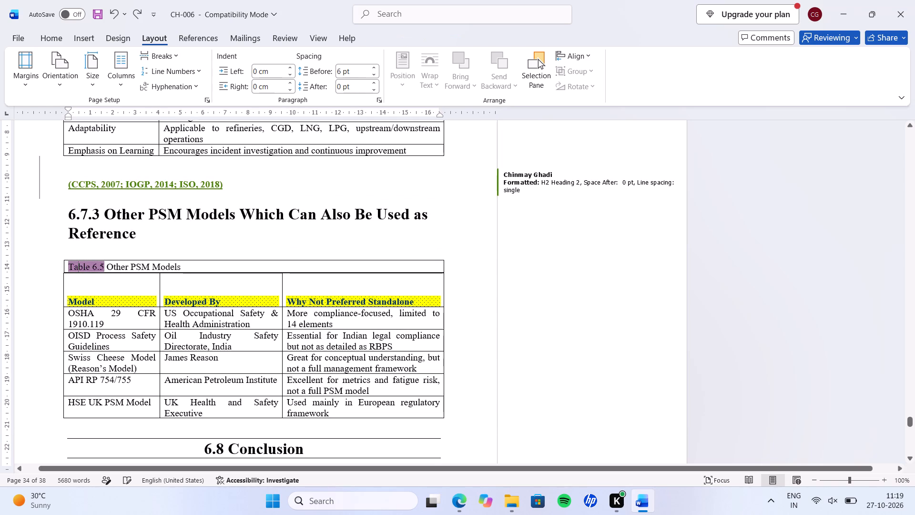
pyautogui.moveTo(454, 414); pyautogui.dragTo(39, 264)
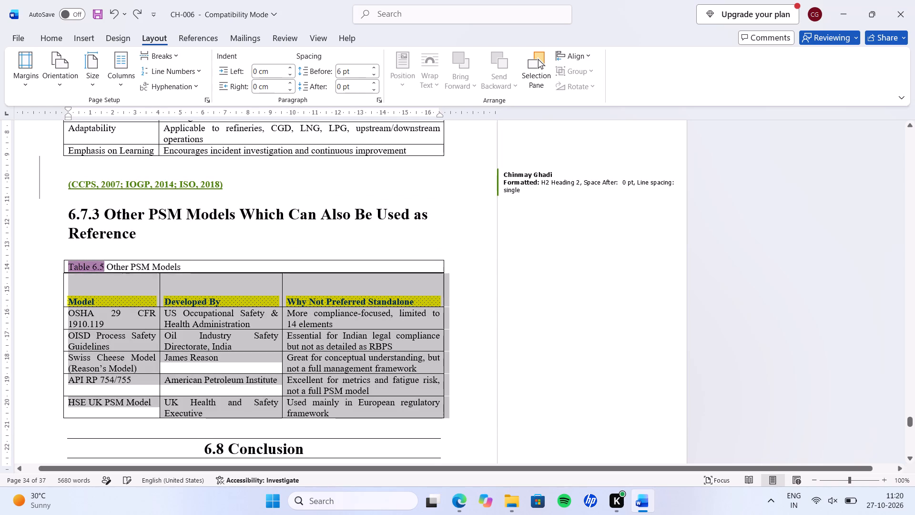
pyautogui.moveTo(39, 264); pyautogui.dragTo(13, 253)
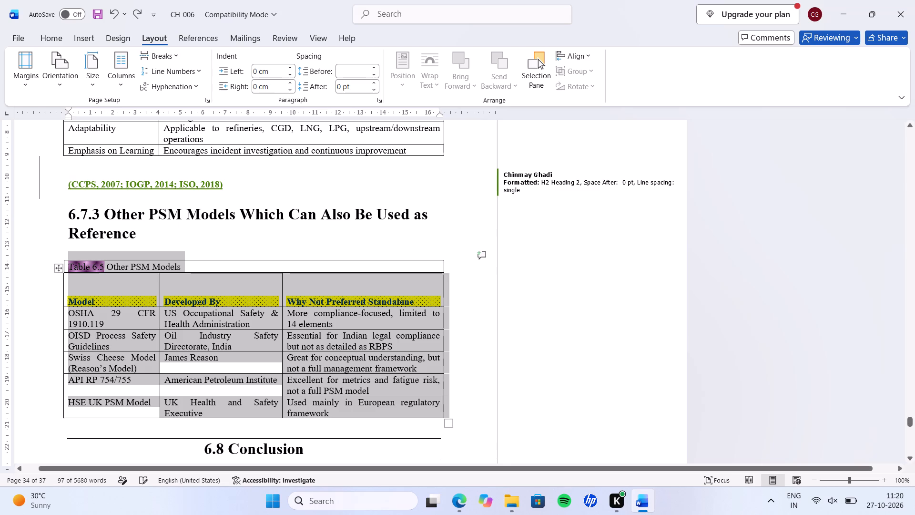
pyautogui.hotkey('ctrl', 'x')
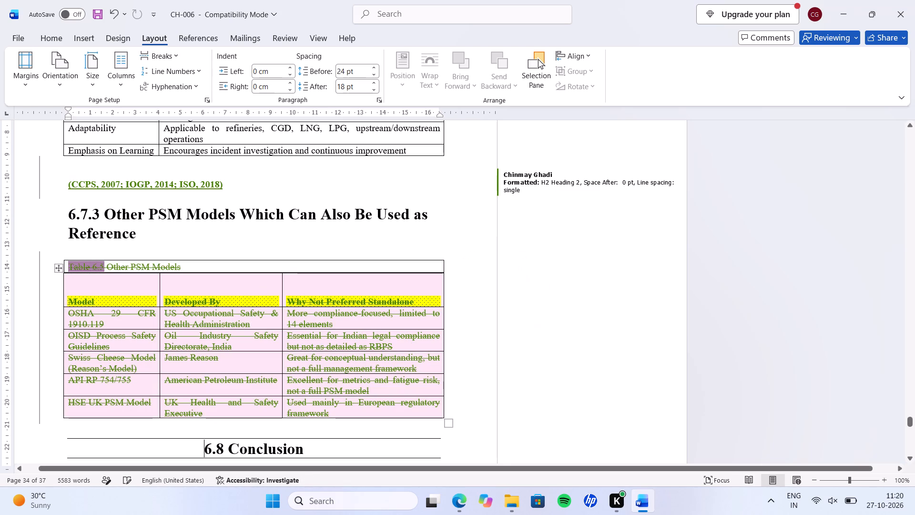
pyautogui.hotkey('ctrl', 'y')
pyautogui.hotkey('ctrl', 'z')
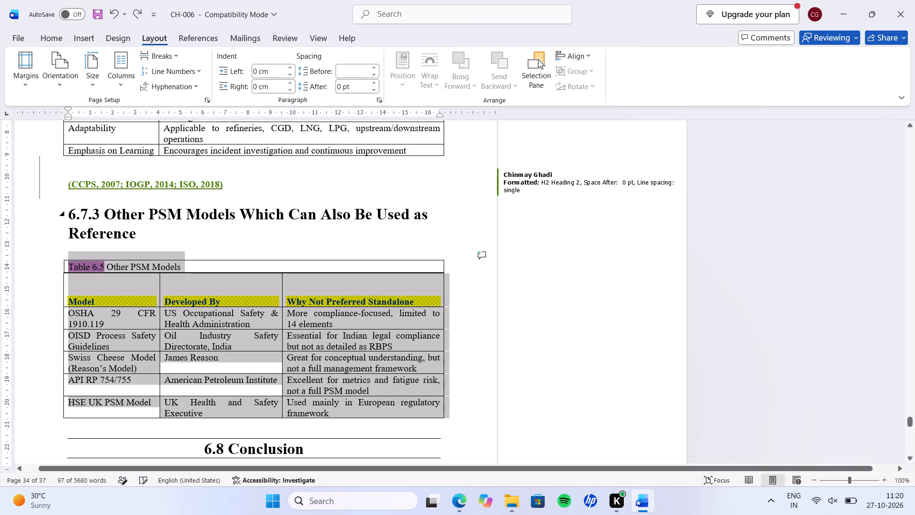
# Review the layout of sections 6.7.1 to 6.7.3, checking how the tables, citations and headings follow one another.
pyautogui.click(146, 237)
pyautogui.scroll(7, 150, 241)
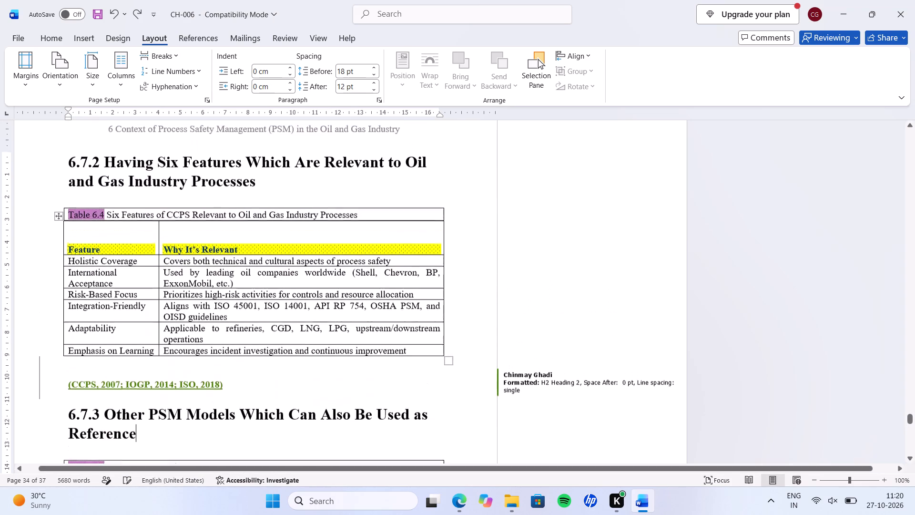
pyautogui.scroll(17, 151, 242)
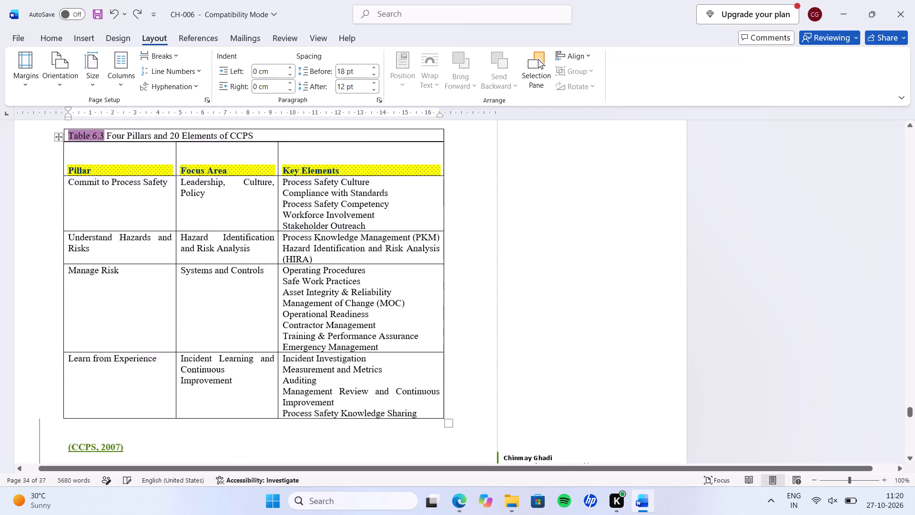
pyautogui.scroll(9, 151, 242)
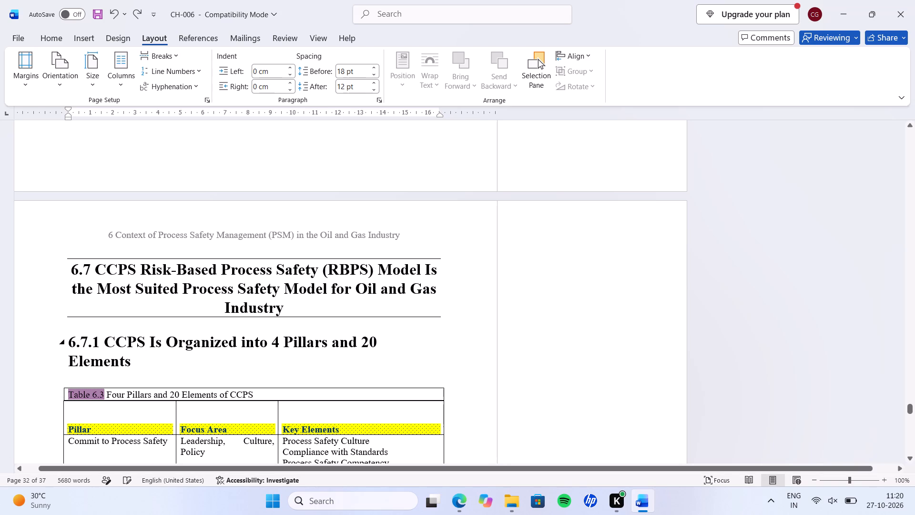
pyautogui.scroll(-6, 300, 364)
pyautogui.scroll(-15, 300, 364)
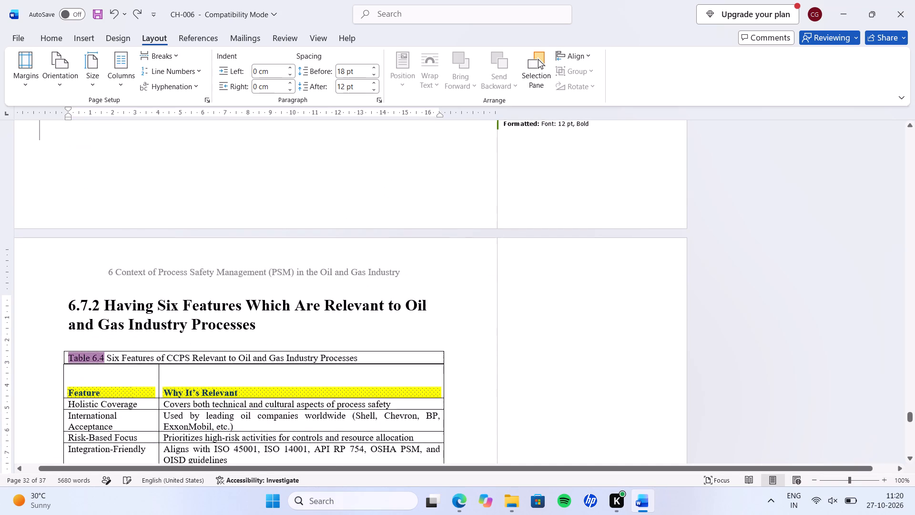
pyautogui.scroll(-16, 300, 364)
pyautogui.scroll(9, 300, 364)
pyautogui.scroll(2, 191, 341)
pyautogui.scroll(1, 172, 383)
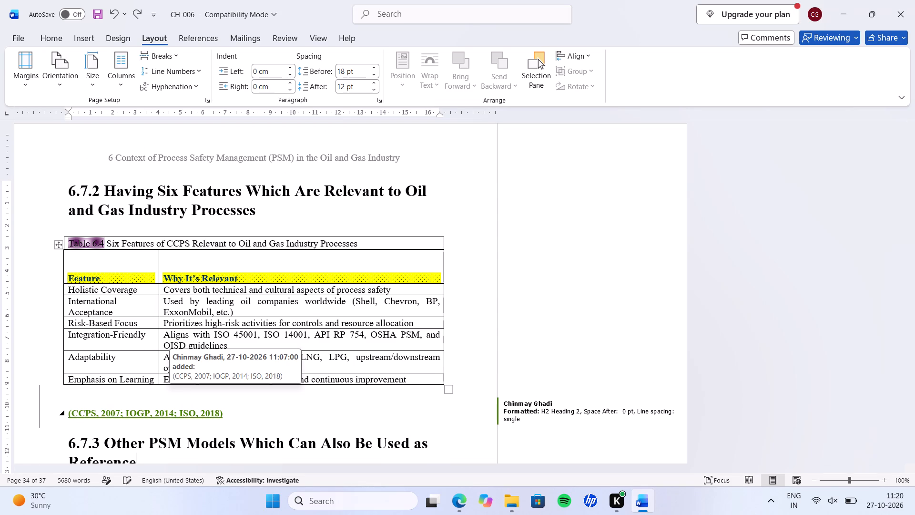
pyautogui.click(241, 415)
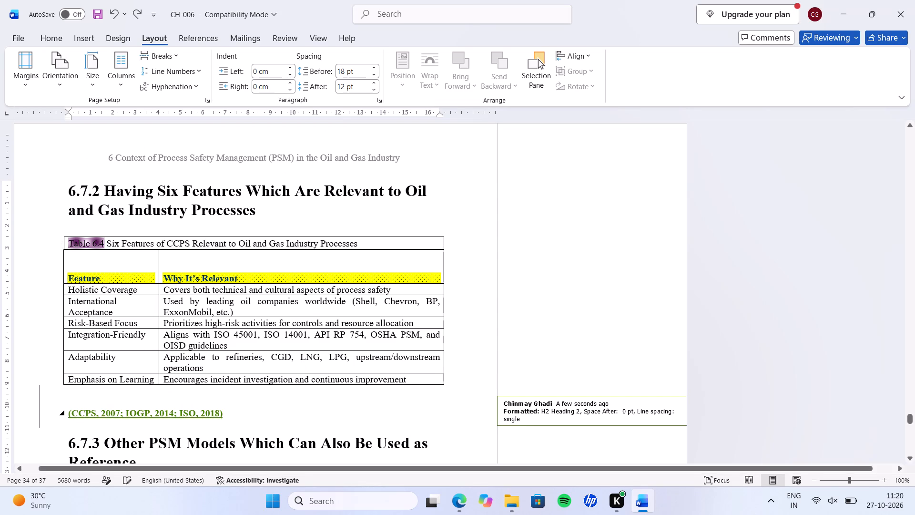
pyautogui.scroll(-13, 254, 423)
pyautogui.scroll(6, 254, 423)
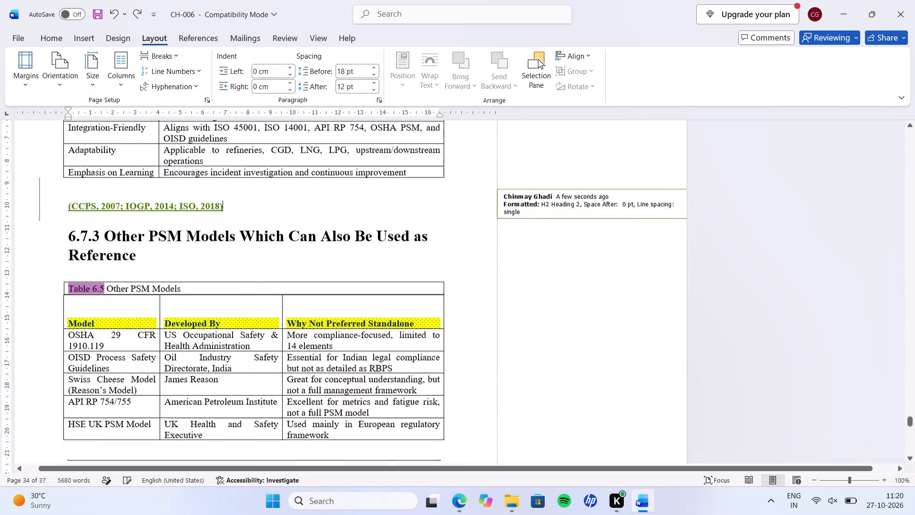
pyautogui.scroll(1, 254, 423)
pyautogui.scroll(-4, 254, 423)
pyautogui.scroll(2, 237, 388)
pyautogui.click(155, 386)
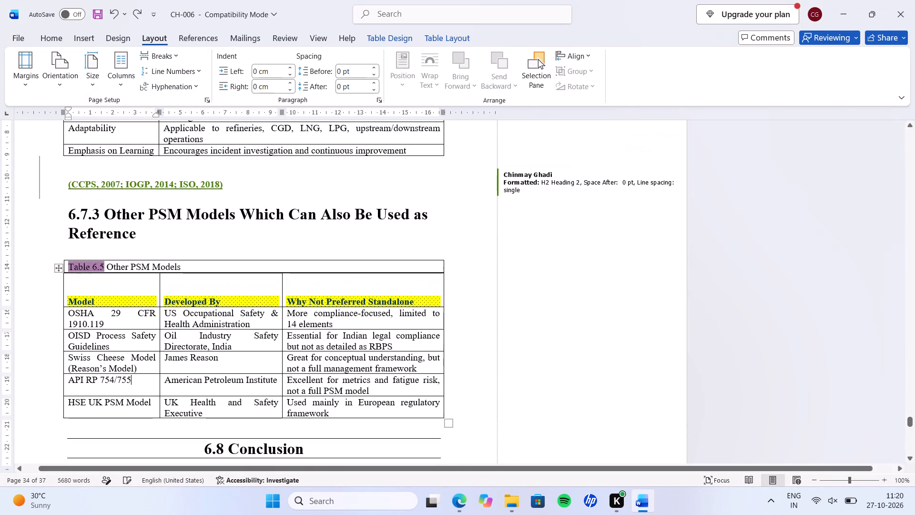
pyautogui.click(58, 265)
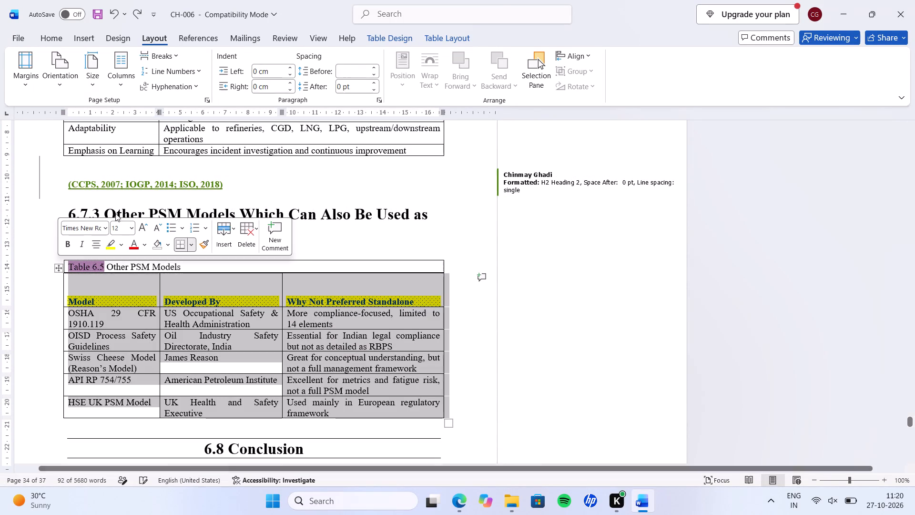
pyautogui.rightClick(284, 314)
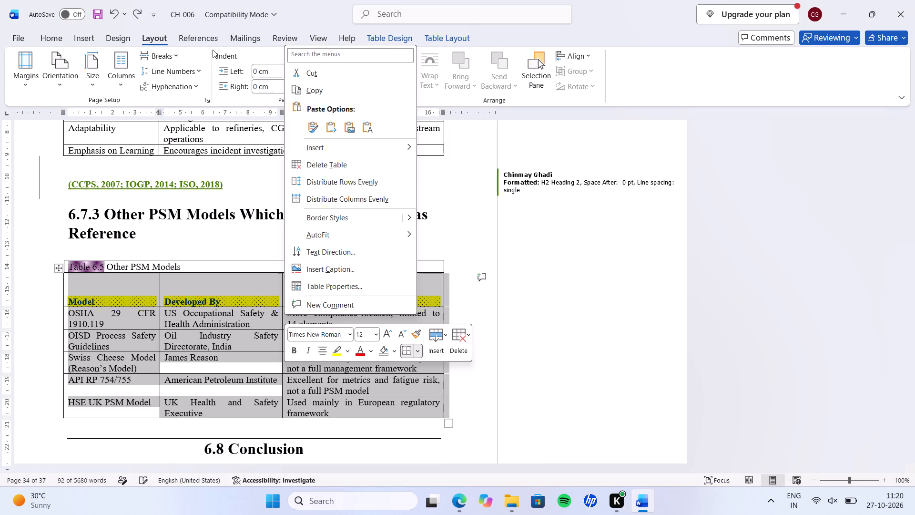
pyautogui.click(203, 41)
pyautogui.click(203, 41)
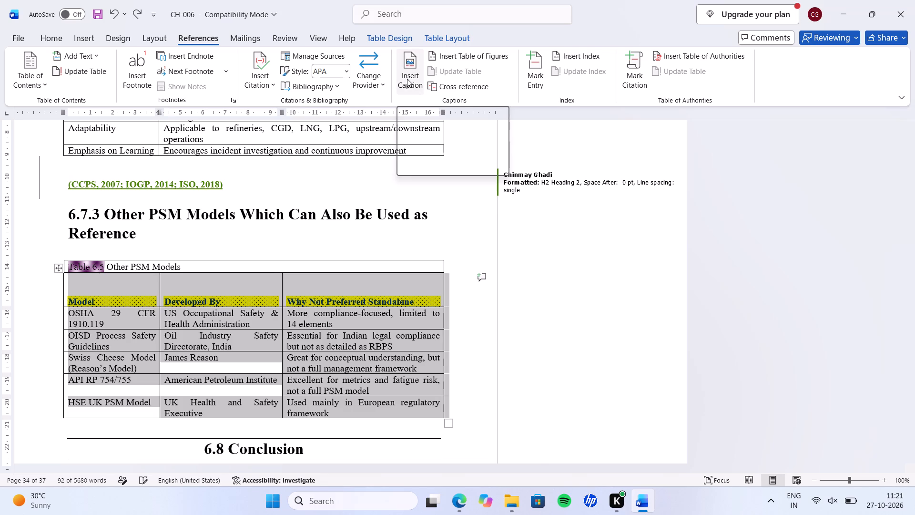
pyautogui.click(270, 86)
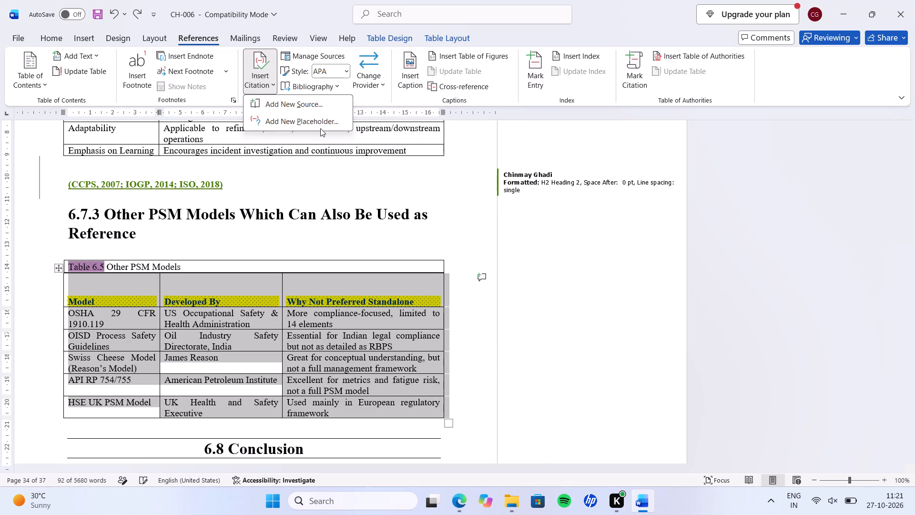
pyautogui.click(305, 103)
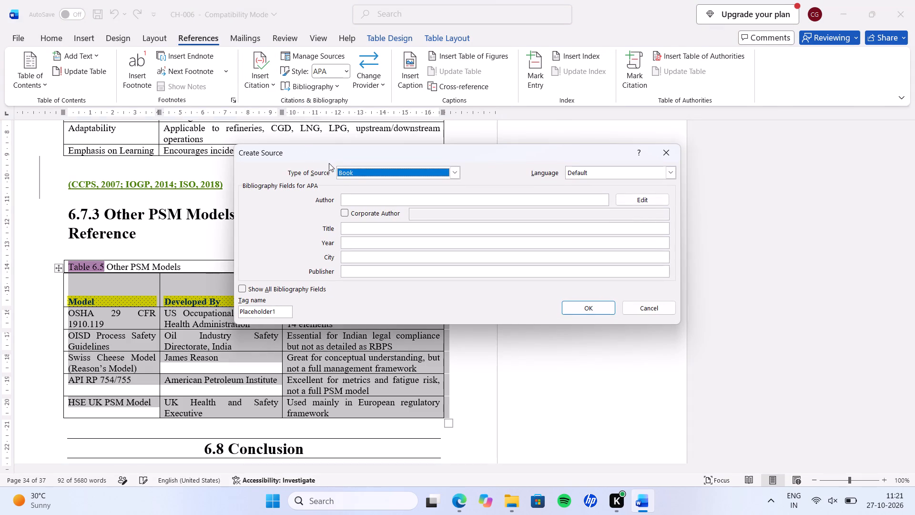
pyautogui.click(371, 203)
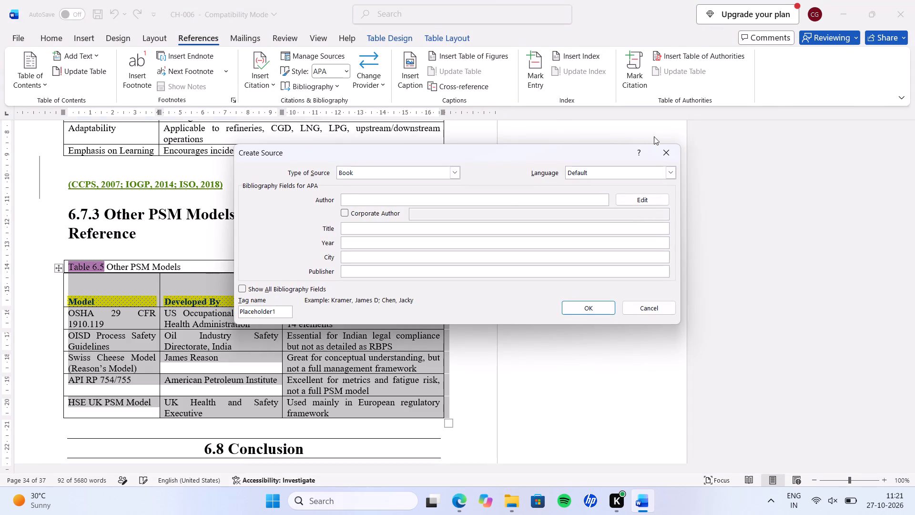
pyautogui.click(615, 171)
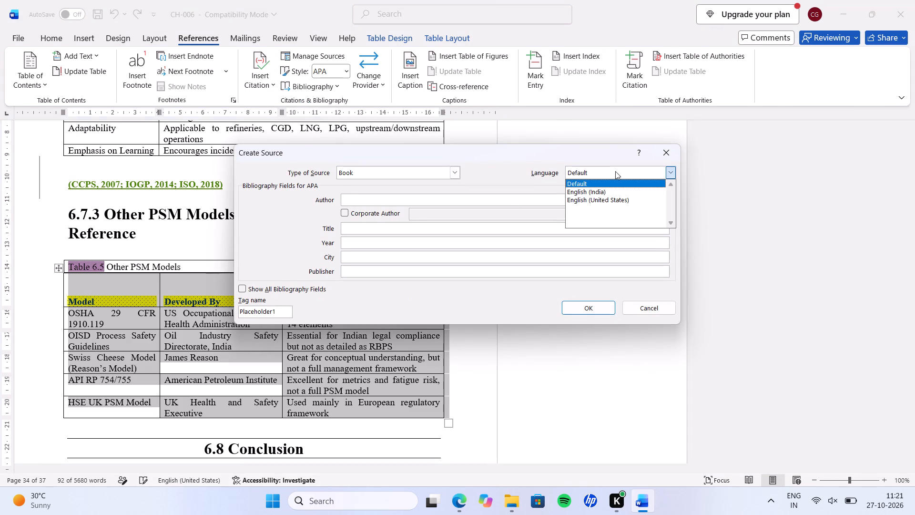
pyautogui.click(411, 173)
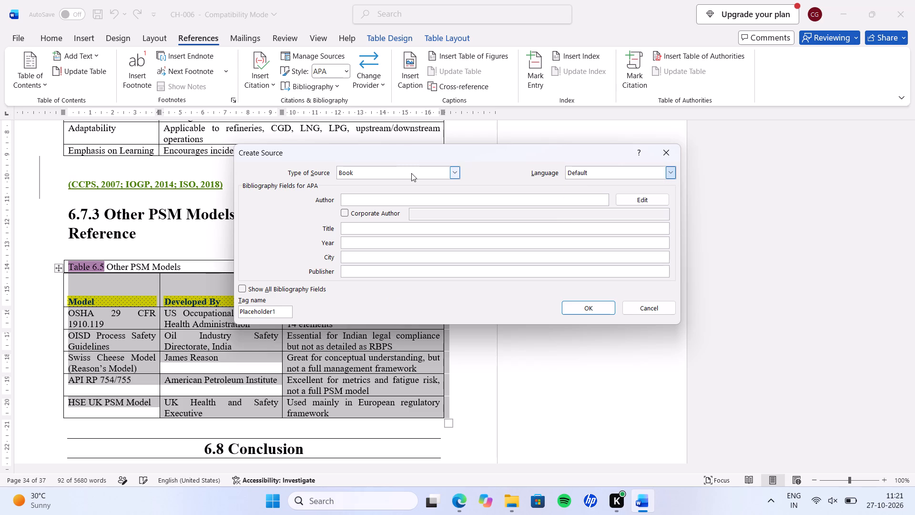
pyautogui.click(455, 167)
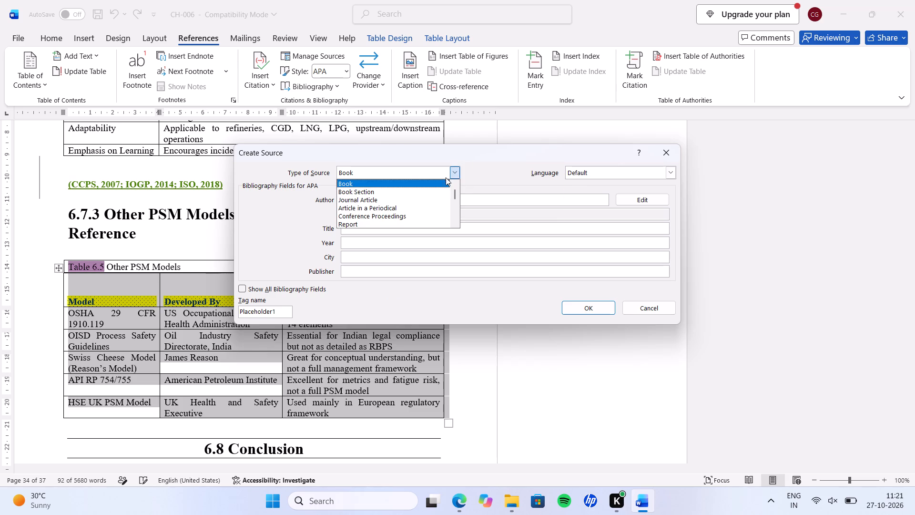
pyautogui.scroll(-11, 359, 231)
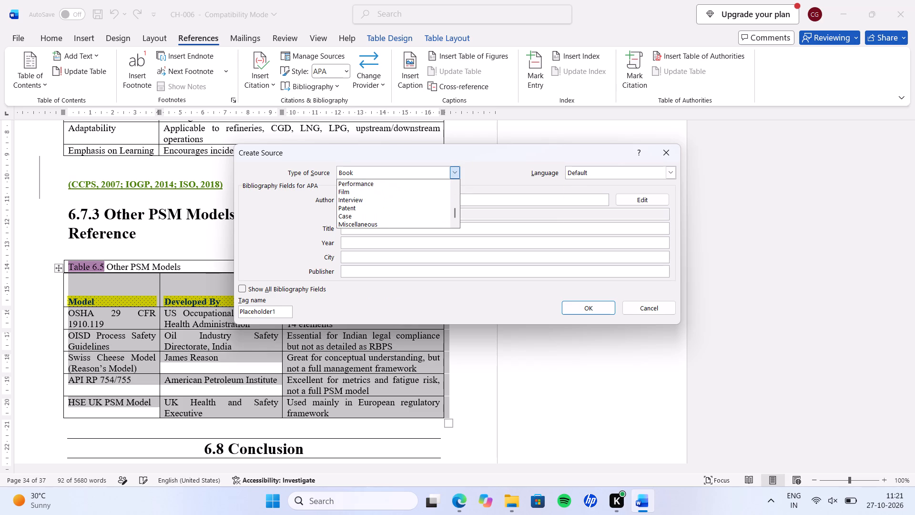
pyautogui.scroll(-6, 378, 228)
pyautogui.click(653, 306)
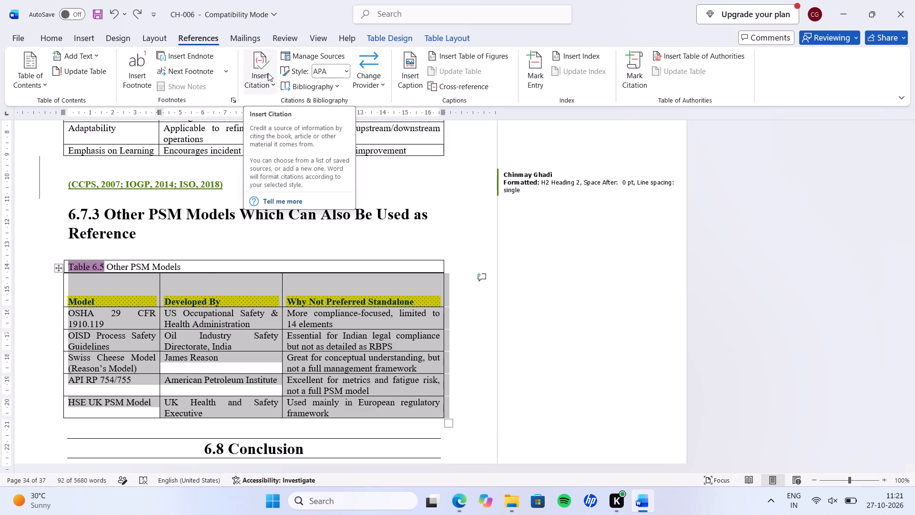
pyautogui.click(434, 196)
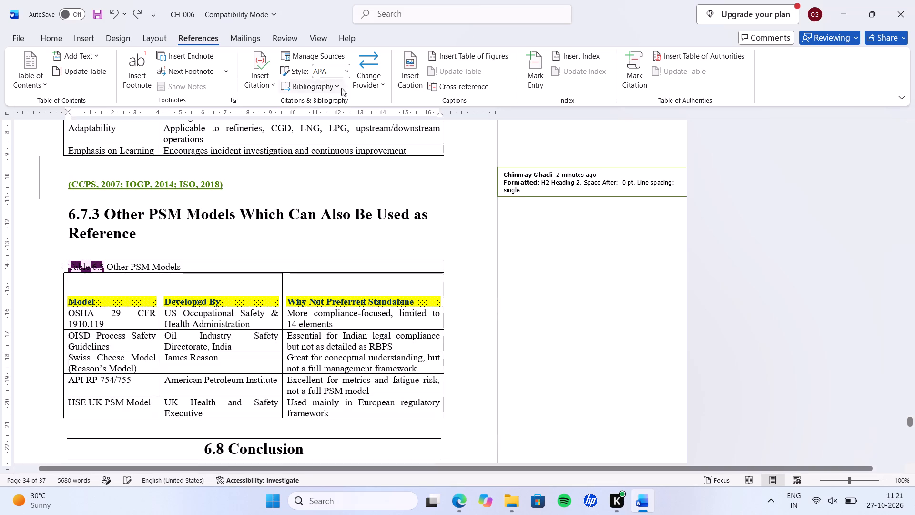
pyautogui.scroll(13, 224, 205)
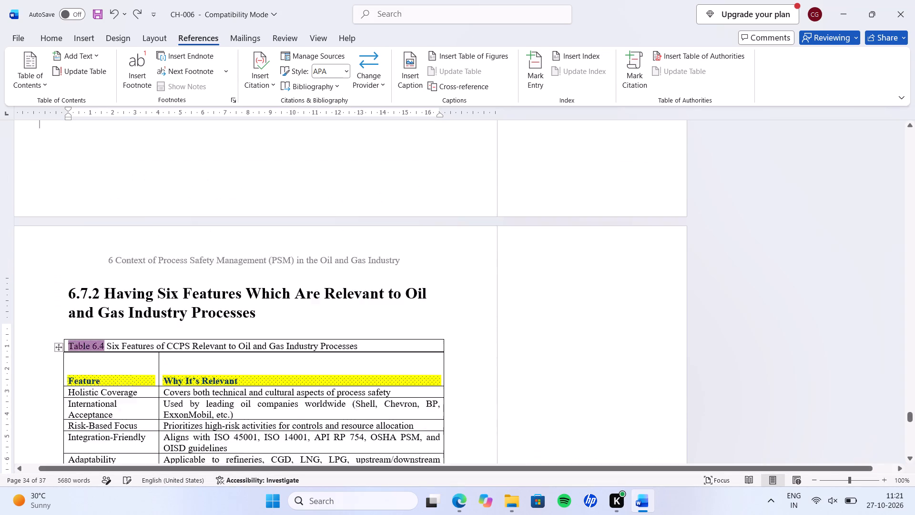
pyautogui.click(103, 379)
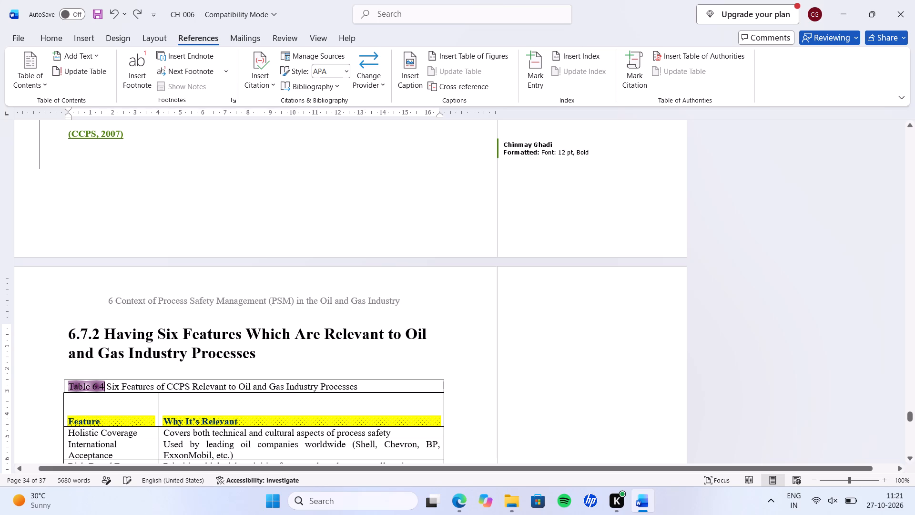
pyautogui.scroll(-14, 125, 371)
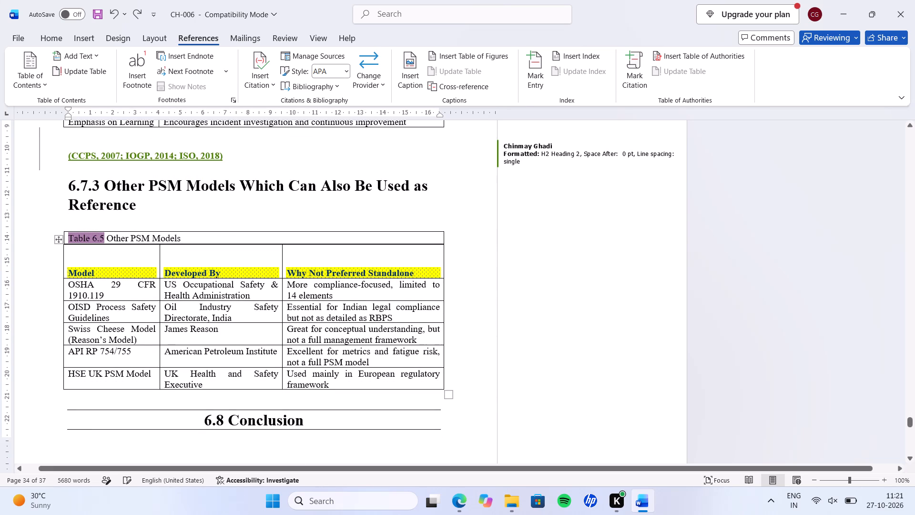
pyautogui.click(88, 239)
# Add a trailing space after "framework" in Table 6.5's last cell, trying and undoing a new paragraph before and after it.
pyautogui.click(448, 389)
pyautogui.click(453, 383)
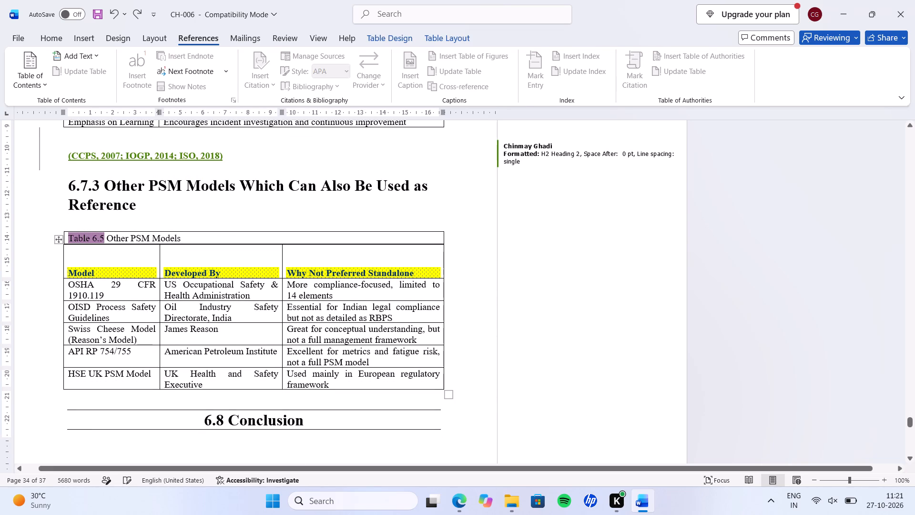
pyautogui.click(373, 380)
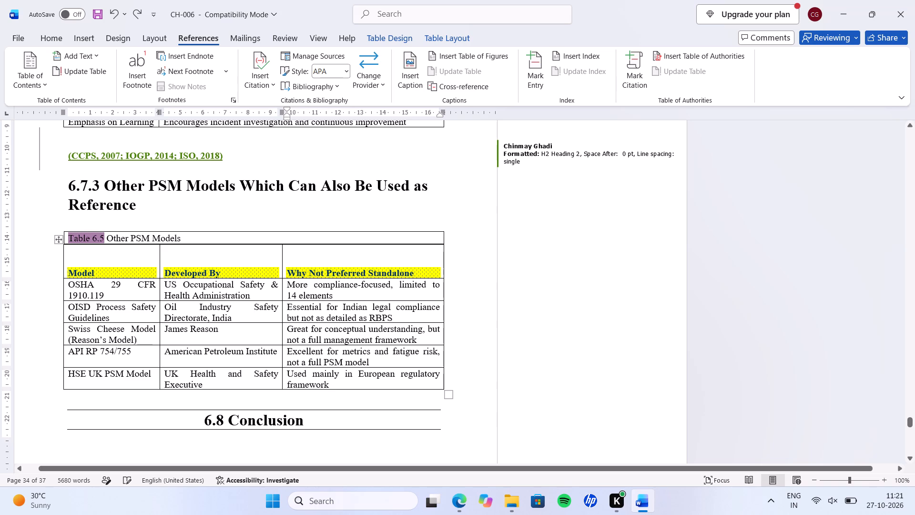
pyautogui.press('Return')
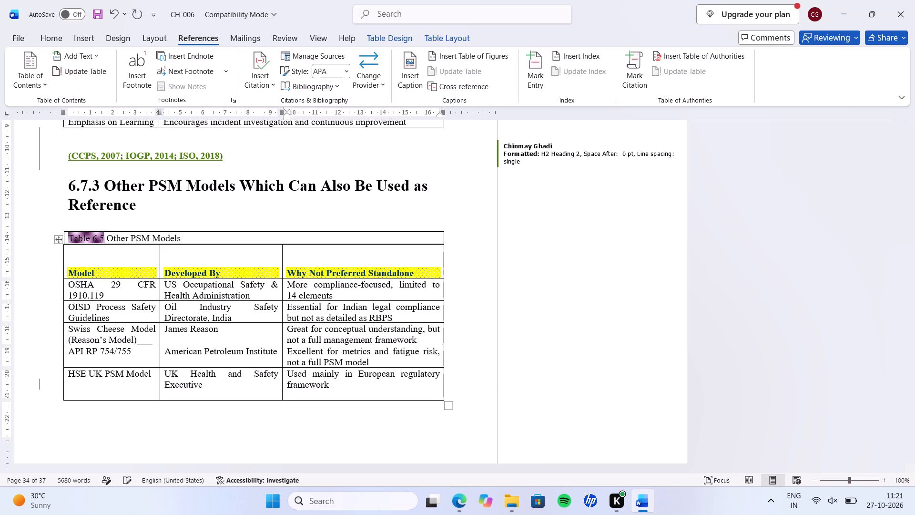
pyautogui.hotkey('ctrl', 'z')
pyautogui.press('space')
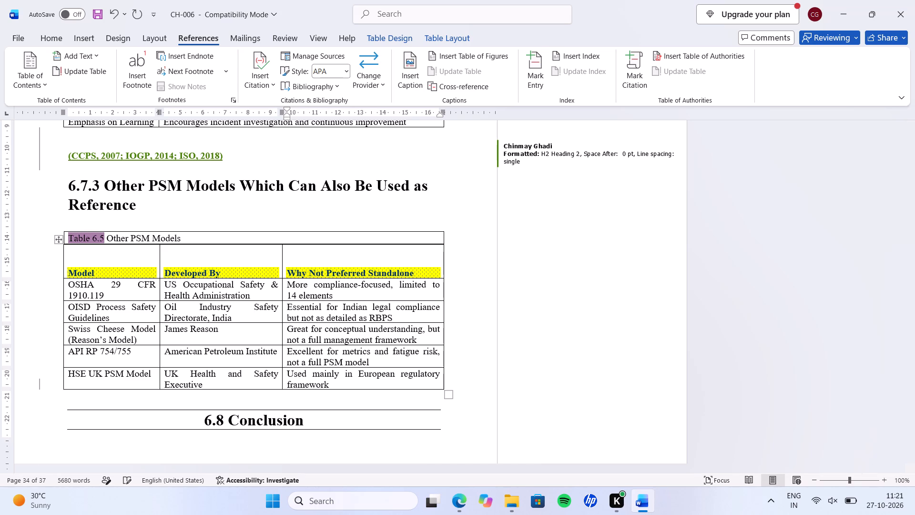
pyautogui.press('Return')
pyautogui.hotkey('ctrl', 'z')
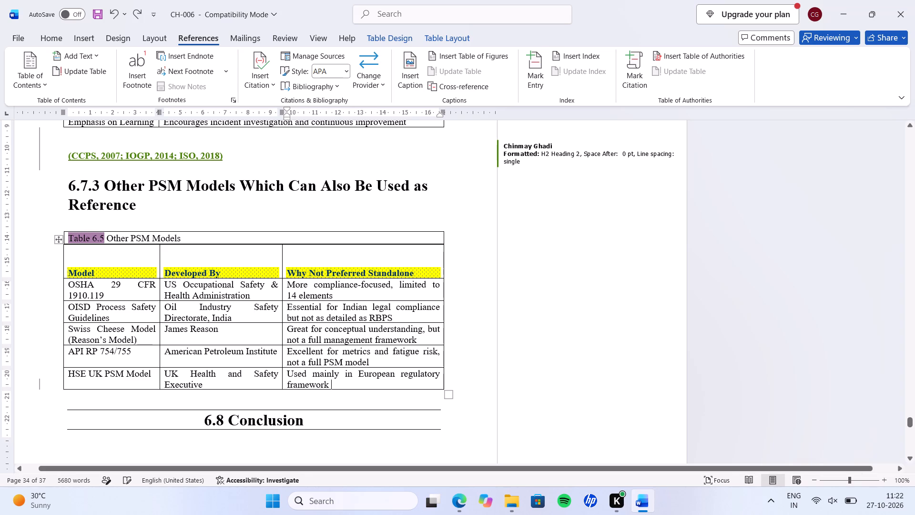
# Try adding a space before the 6.8 Conclusion heading, and undo it along with the trailing space in Table 6.5's last cell.
pyautogui.press('Right')
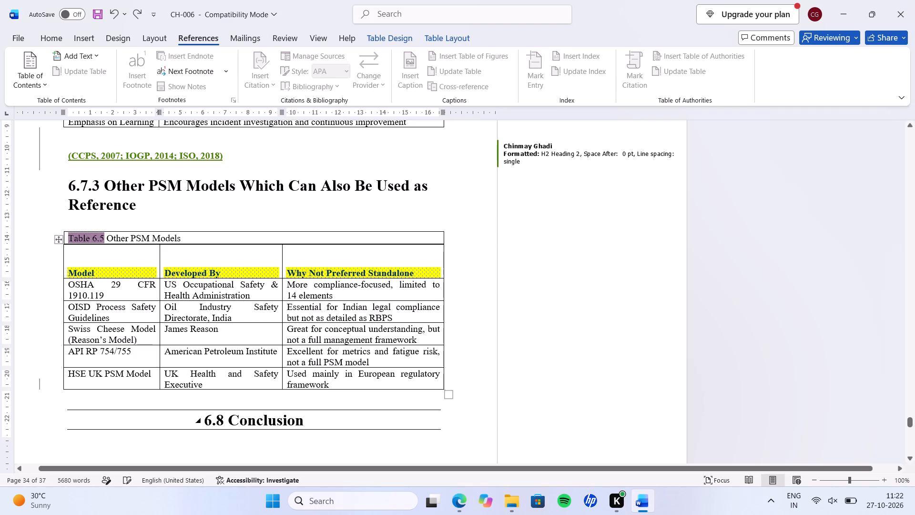
pyautogui.press('space')
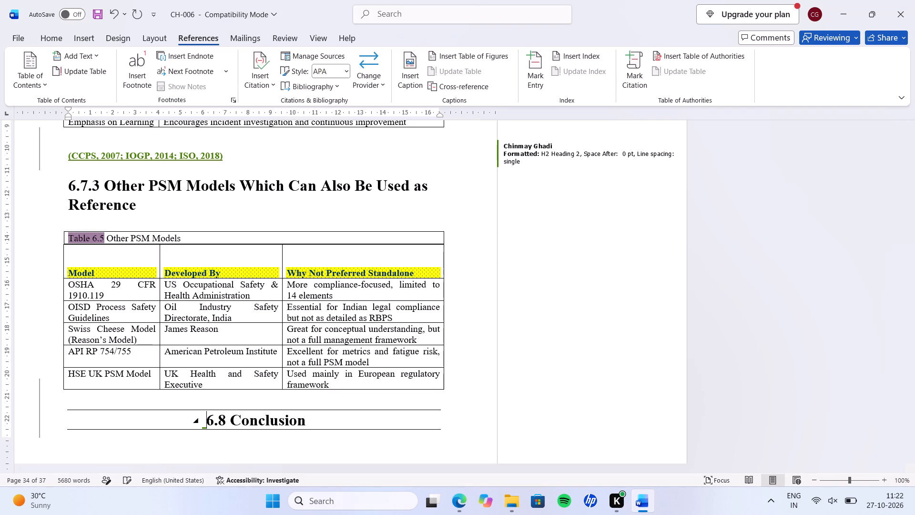
pyautogui.hotkey('ctrl', 'z')
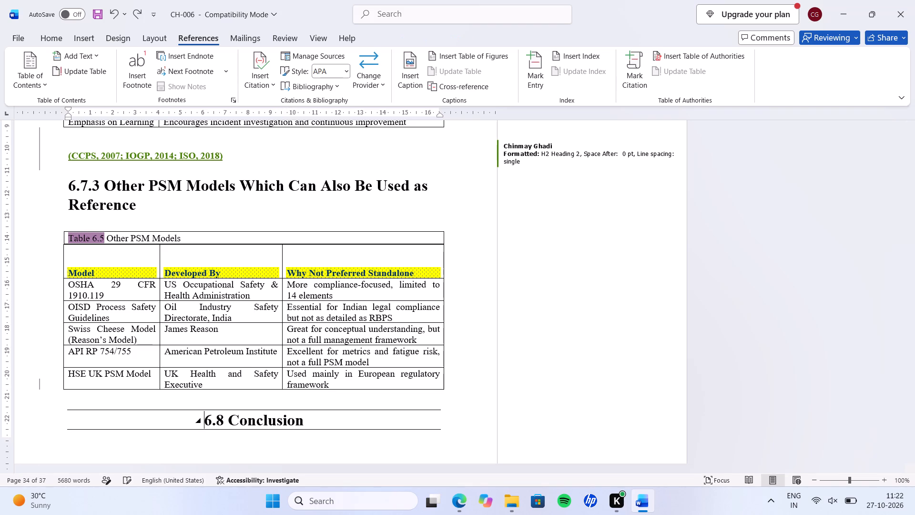
pyautogui.hotkey('ctrl', 'z')
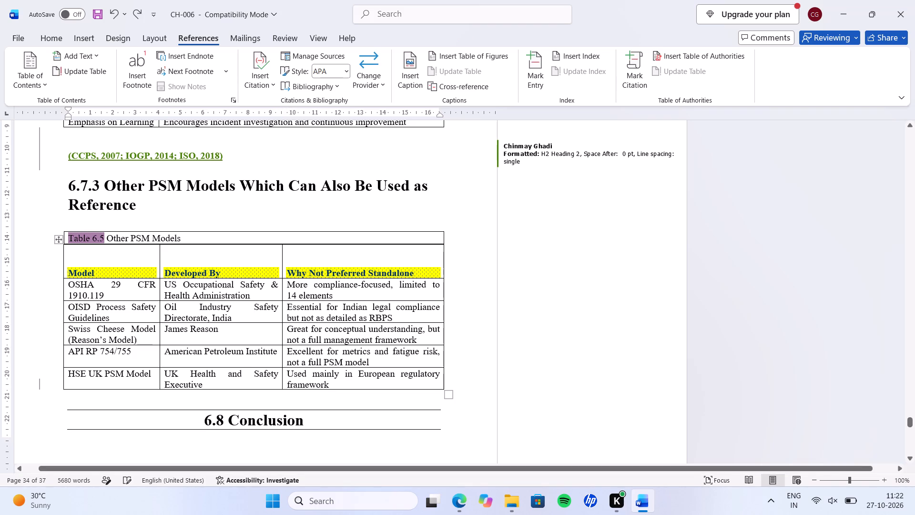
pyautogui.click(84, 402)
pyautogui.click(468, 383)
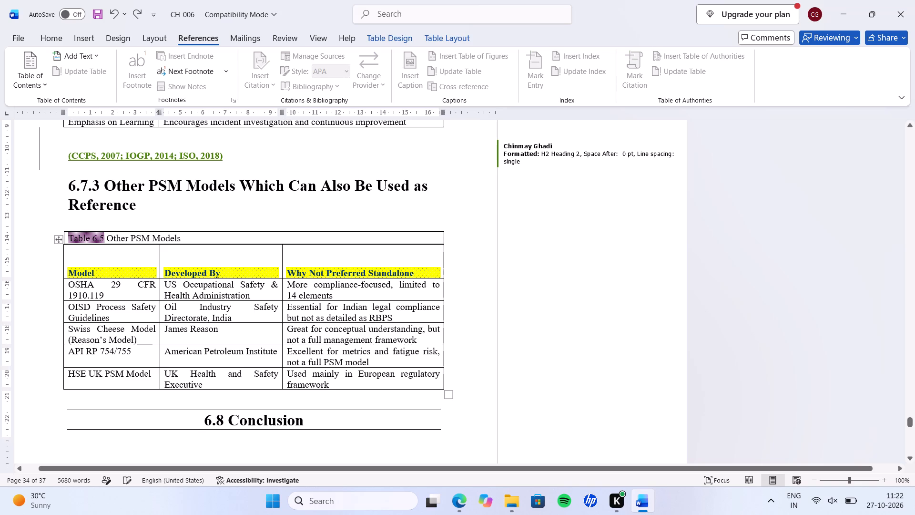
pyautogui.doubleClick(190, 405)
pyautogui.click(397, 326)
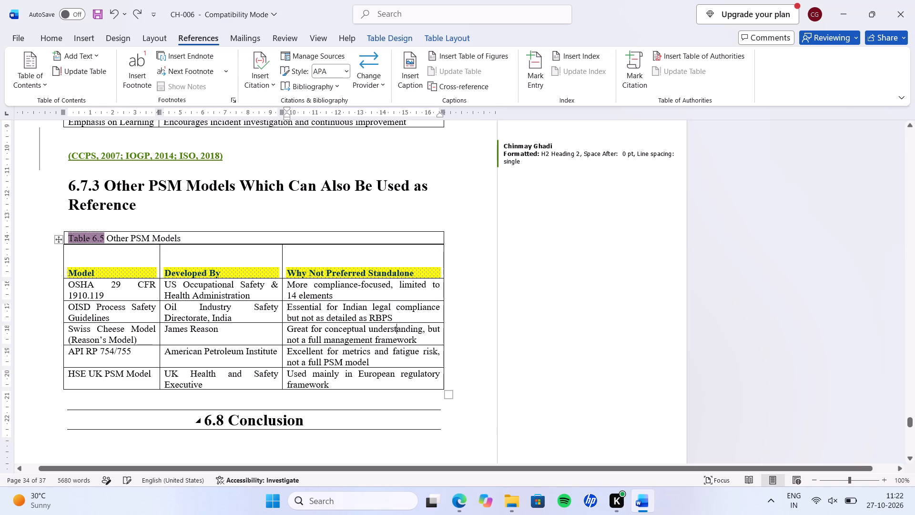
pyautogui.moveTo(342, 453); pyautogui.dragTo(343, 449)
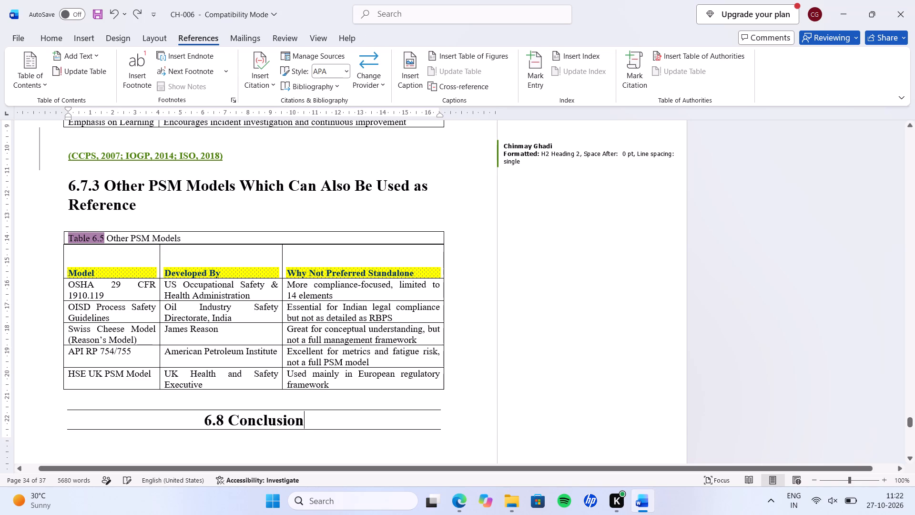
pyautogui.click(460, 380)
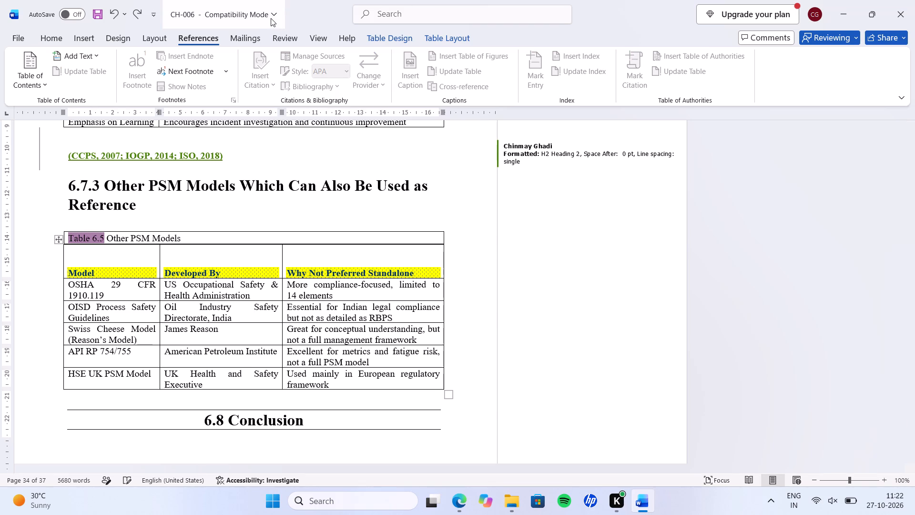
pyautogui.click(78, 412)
# Clear all formatting from the 6.8 Conclusion heading after browsing the available styles.
pyautogui.scroll(-6, 127, 400)
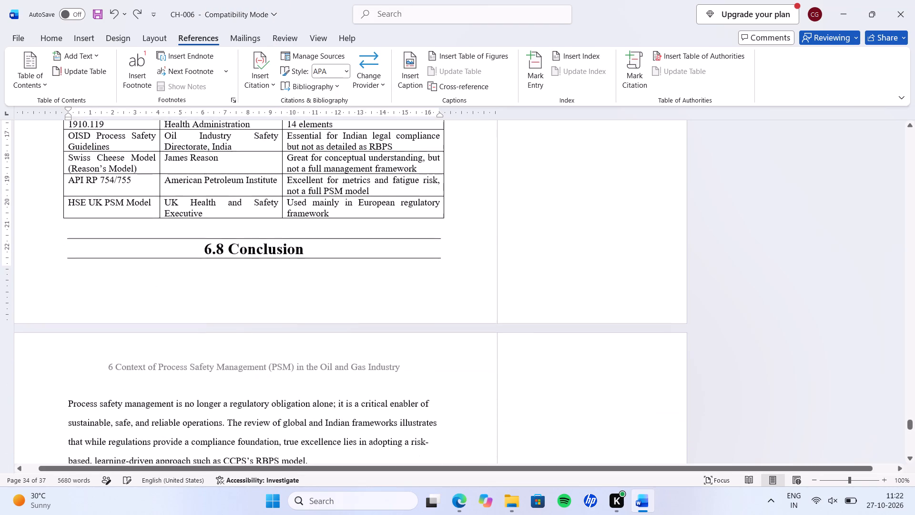
pyautogui.scroll(-1, 127, 400)
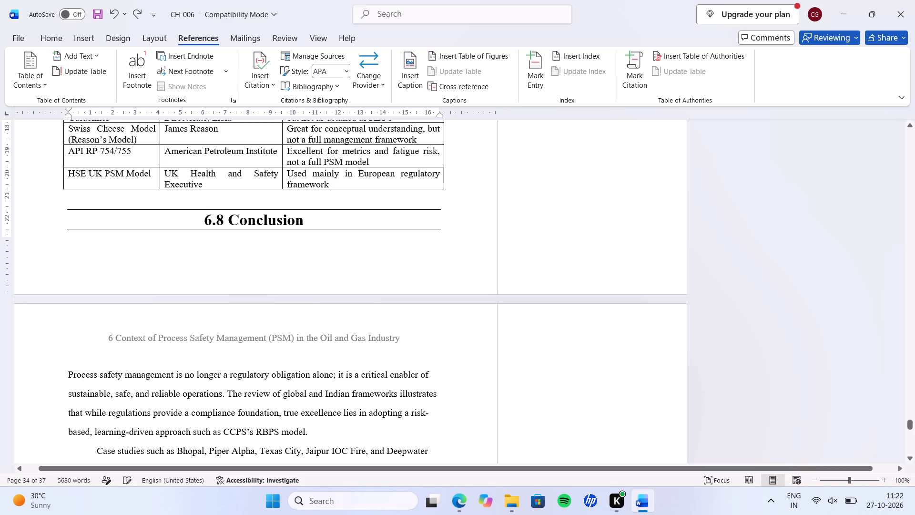
pyautogui.moveTo(459, 232); pyautogui.dragTo(19, 222)
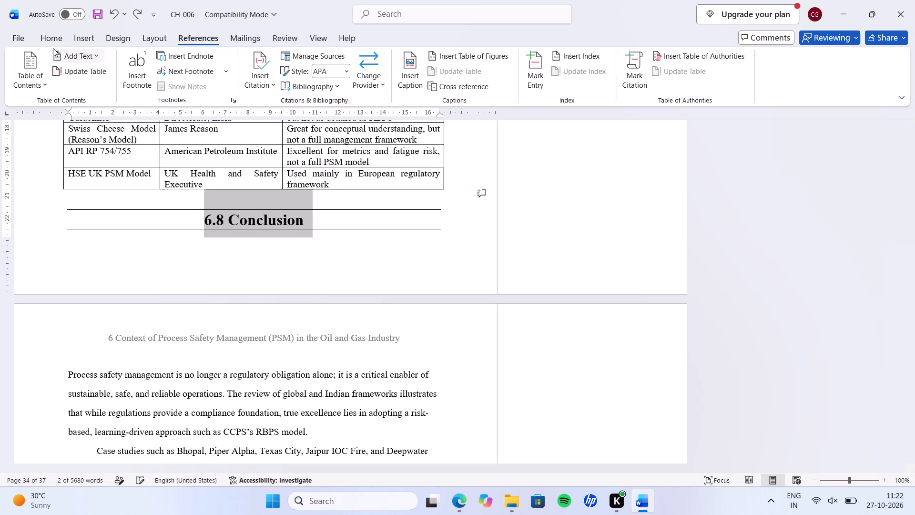
pyautogui.click(56, 32)
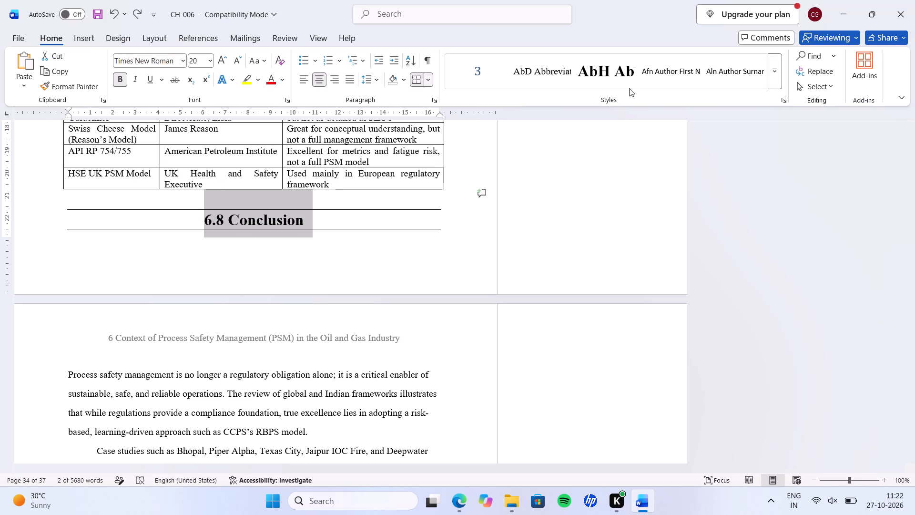
pyautogui.click(775, 80)
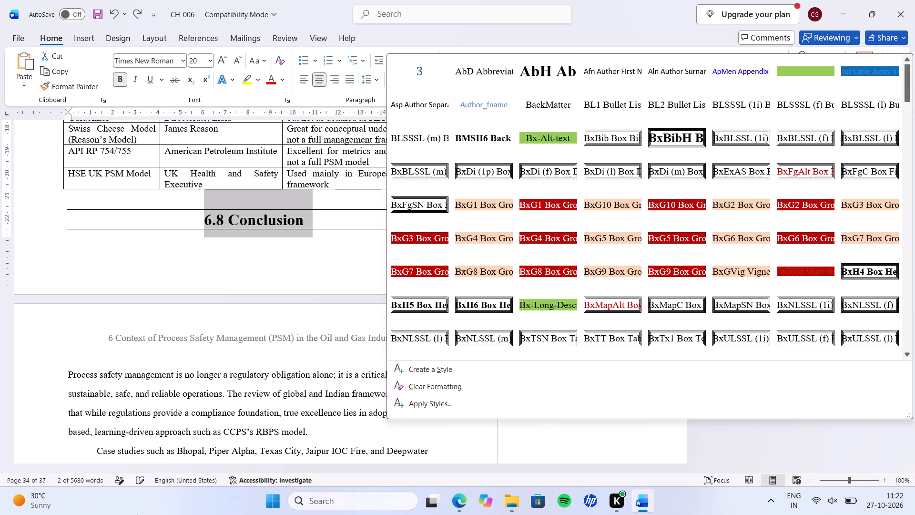
pyautogui.scroll(7, 823, 156)
pyautogui.scroll(-8, 818, 179)
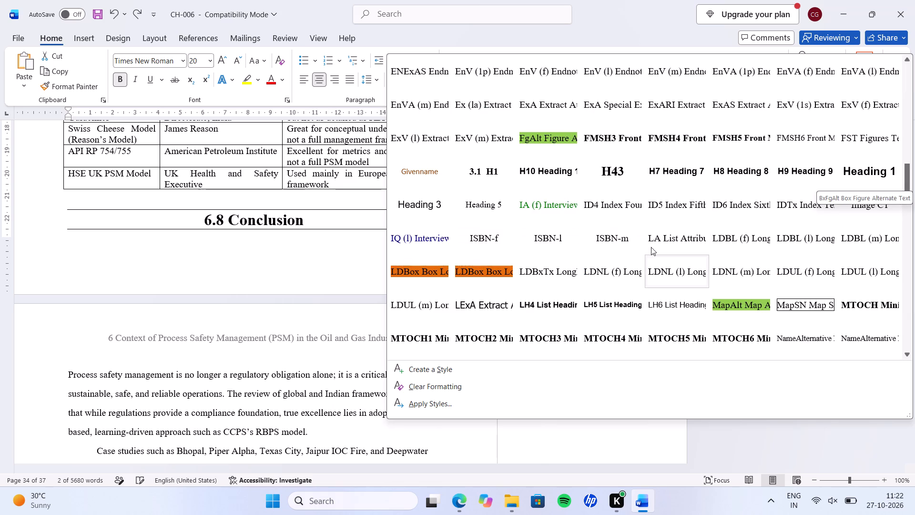
pyautogui.scroll(-18, 650, 242)
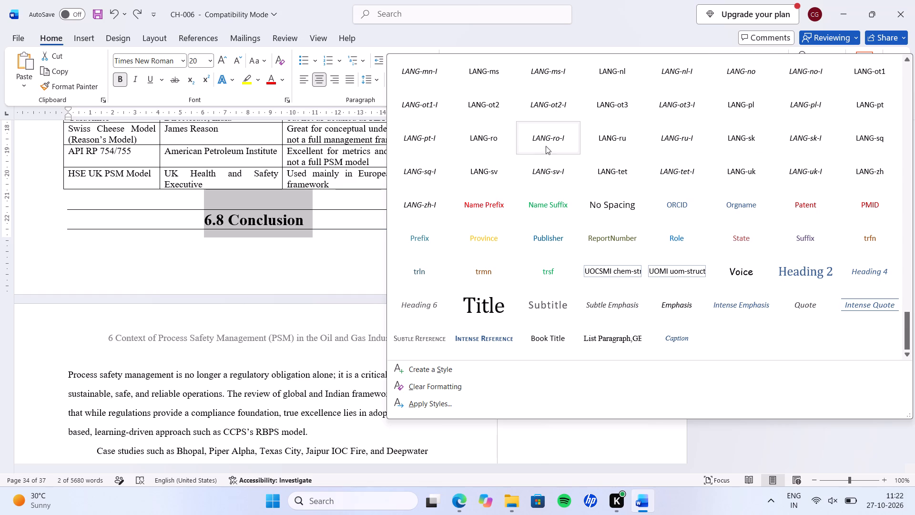
pyautogui.scroll(12, 531, 223)
pyautogui.scroll(-17, 531, 223)
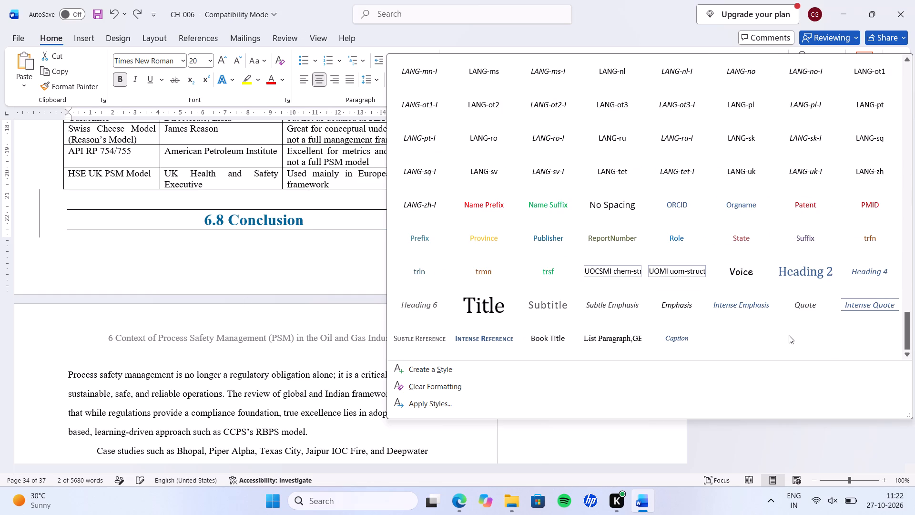
pyautogui.scroll(3, 774, 335)
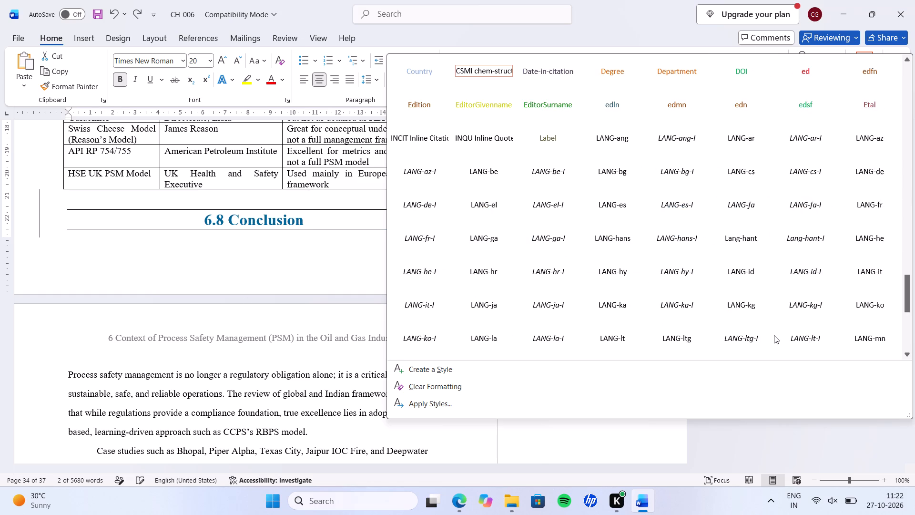
pyautogui.scroll(18, 774, 335)
pyautogui.scroll(6, 774, 335)
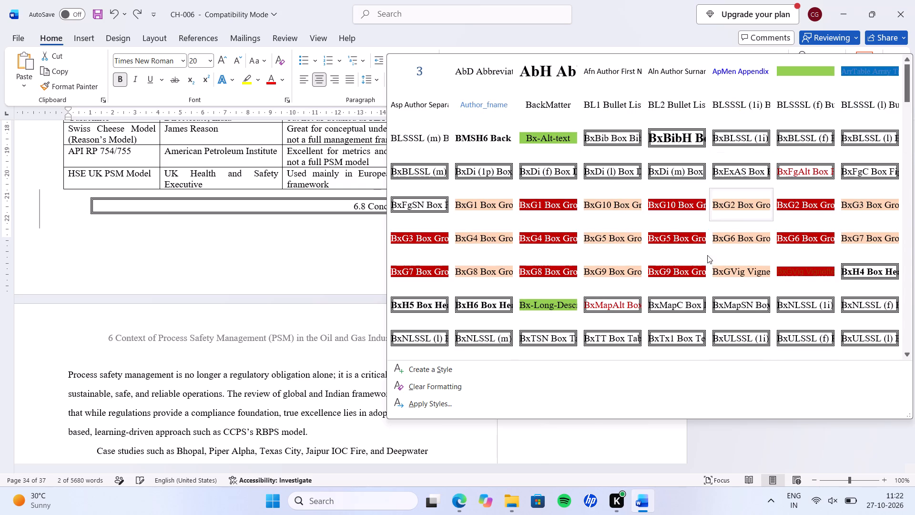
pyautogui.click(538, 387)
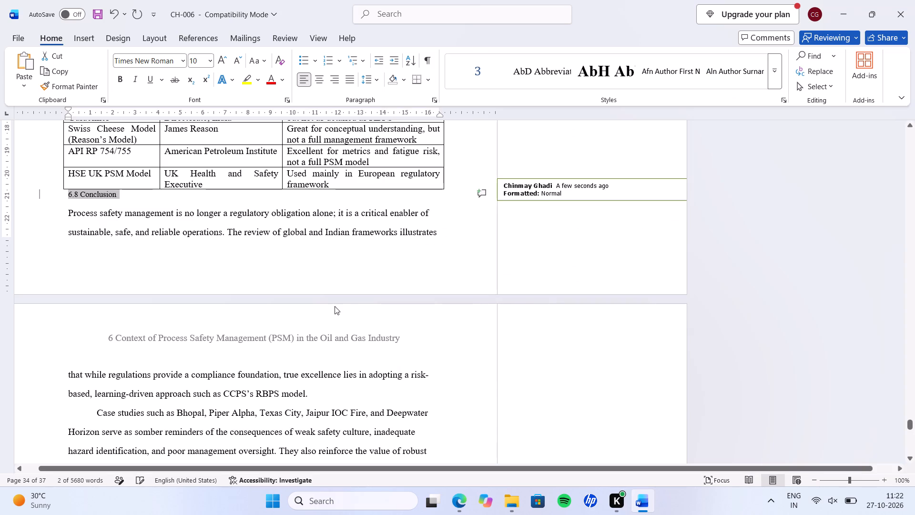
# Insert four blank paragraphs between Table 6.5 and the 6.8 Conclusion line, and place the cursor in the gap.
pyautogui.click(329, 195)
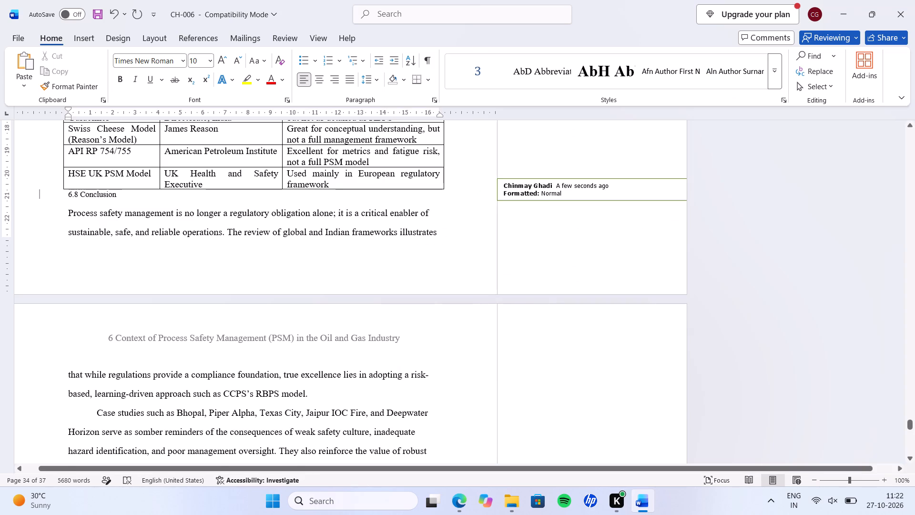
pyautogui.click(68, 193)
pyautogui.press('Return')
pyautogui.press('Return')
pyautogui.press('Return')
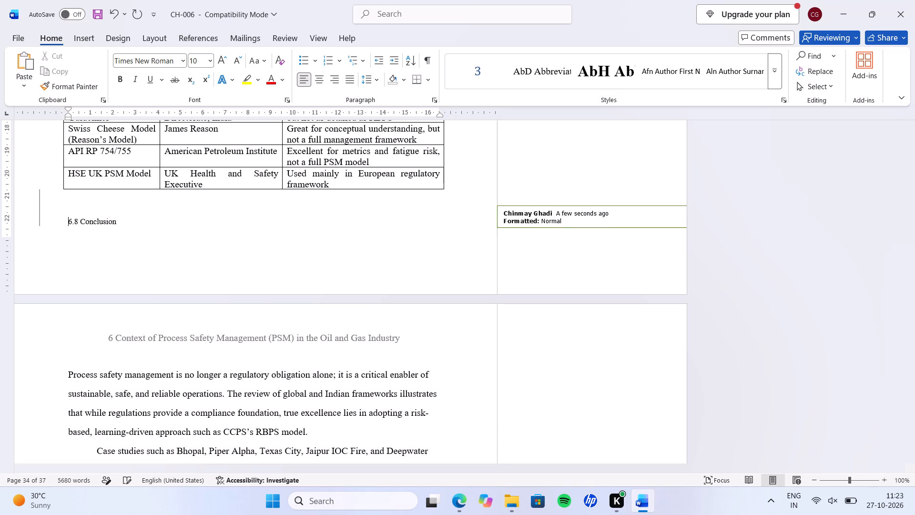
pyautogui.press('Return')
pyautogui.click(89, 202)
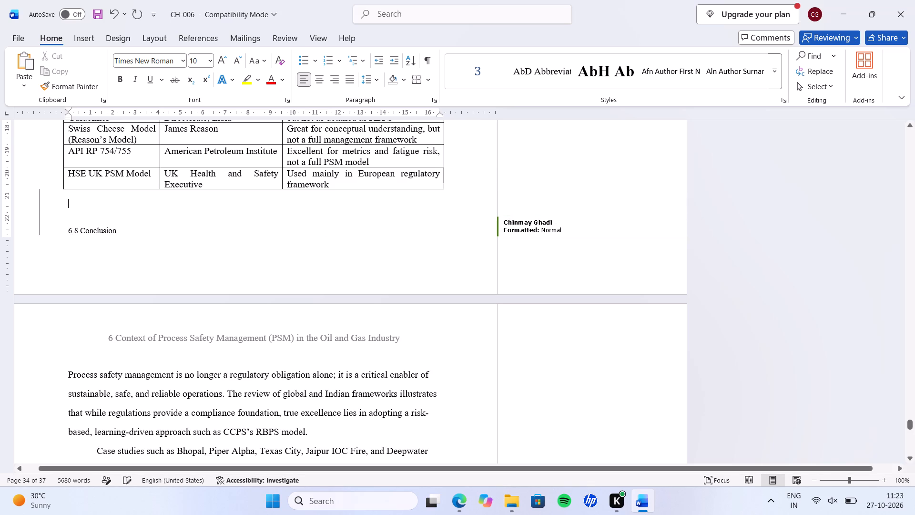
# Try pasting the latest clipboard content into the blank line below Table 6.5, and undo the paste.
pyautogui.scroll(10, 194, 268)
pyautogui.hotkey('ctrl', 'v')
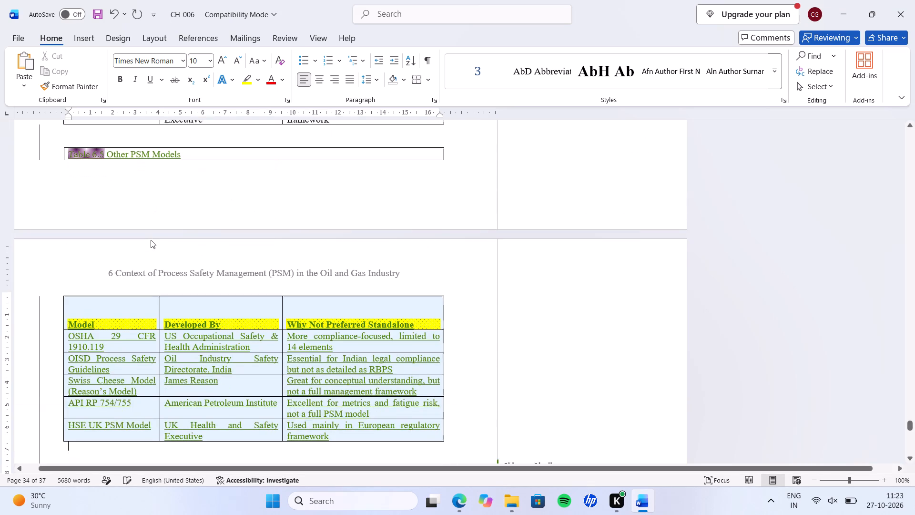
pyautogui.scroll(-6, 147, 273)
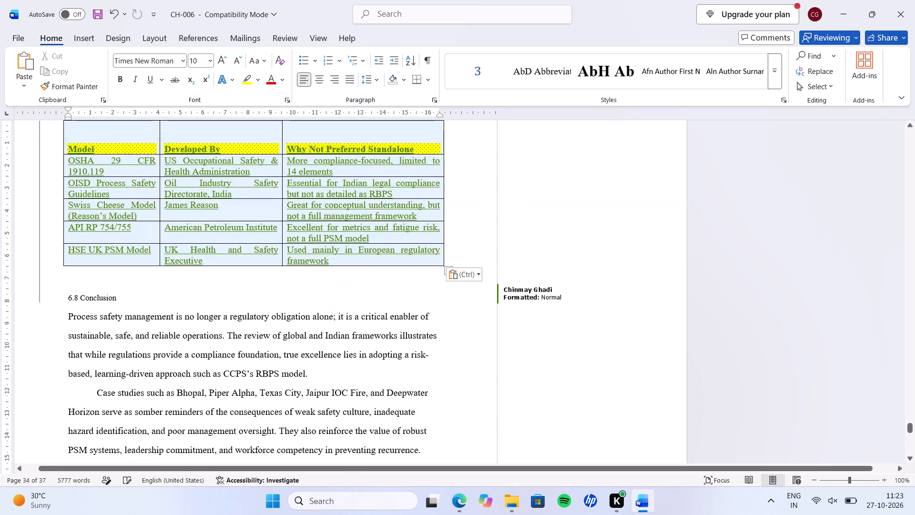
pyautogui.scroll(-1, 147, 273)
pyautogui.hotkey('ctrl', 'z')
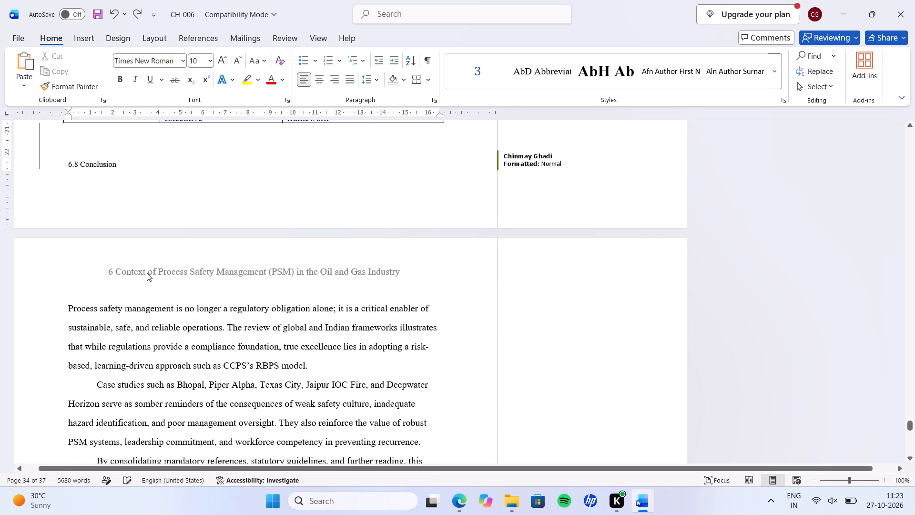
# Paste the citation (CCPS, 2007; OSHA, 1992; CSB, 2007; Cullen, 1990) from the clipboard history below Table 6.5.
pyautogui.press('super+v')
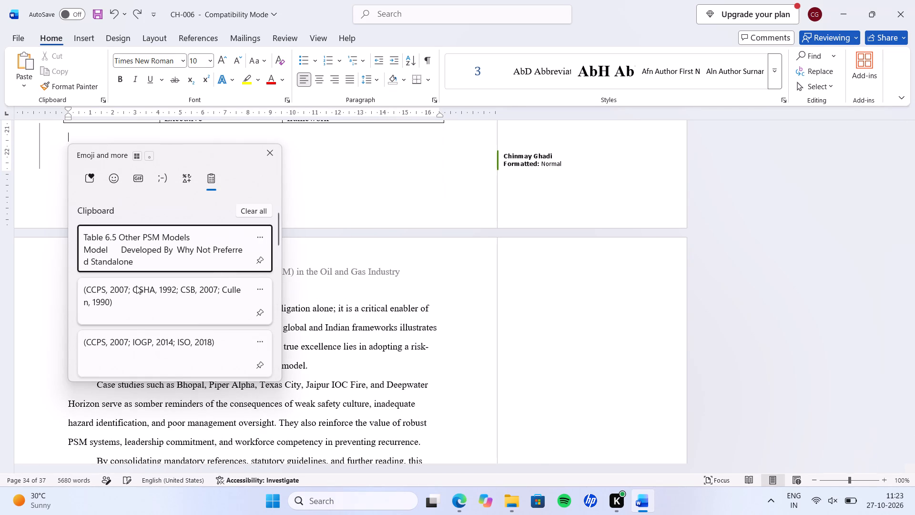
pyautogui.click(138, 296)
pyautogui.hotkey('ctrl', 'v')
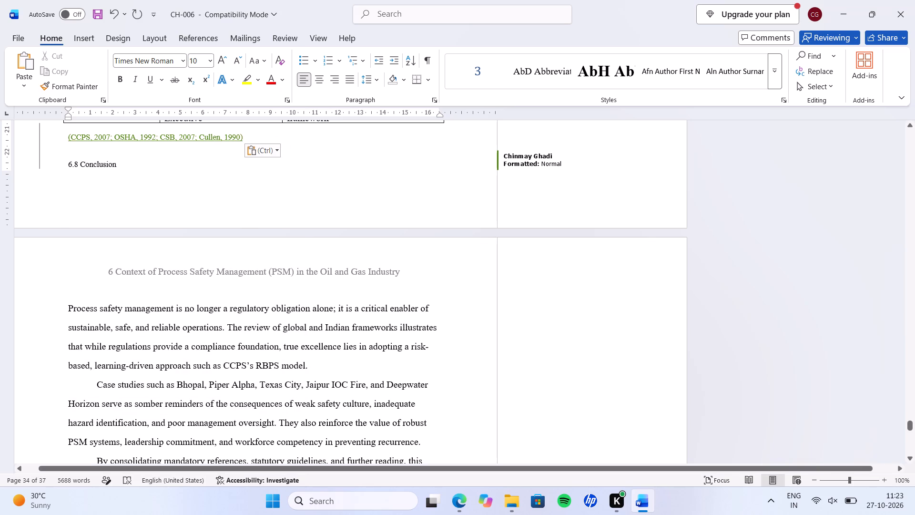
# Copy the formatting of the 6.9 Recommended Approach heading onto the 6.8 Conclusion line with Format Painter.
pyautogui.scroll(3, 194, 223)
pyautogui.scroll(-9, 193, 224)
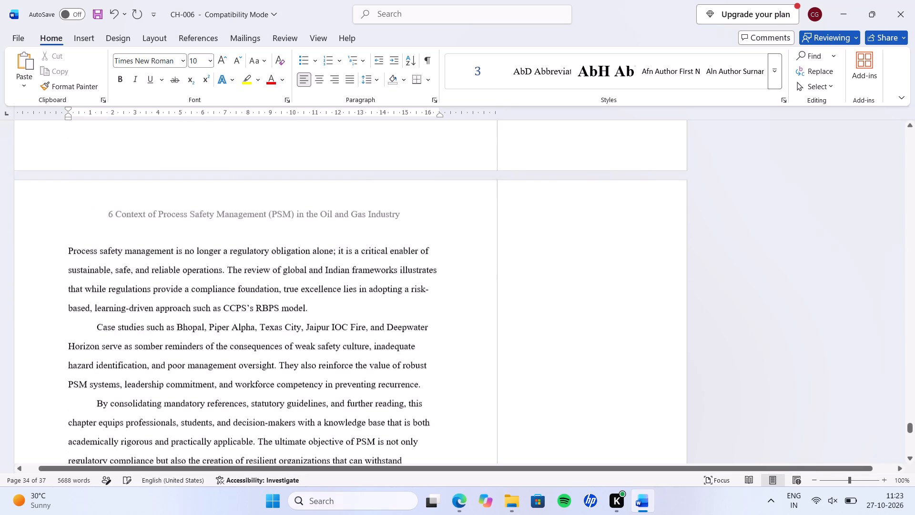
pyautogui.scroll(-7, 103, 234)
pyautogui.scroll(1, 109, 229)
pyautogui.moveTo(453, 245); pyautogui.dragTo(266, 242)
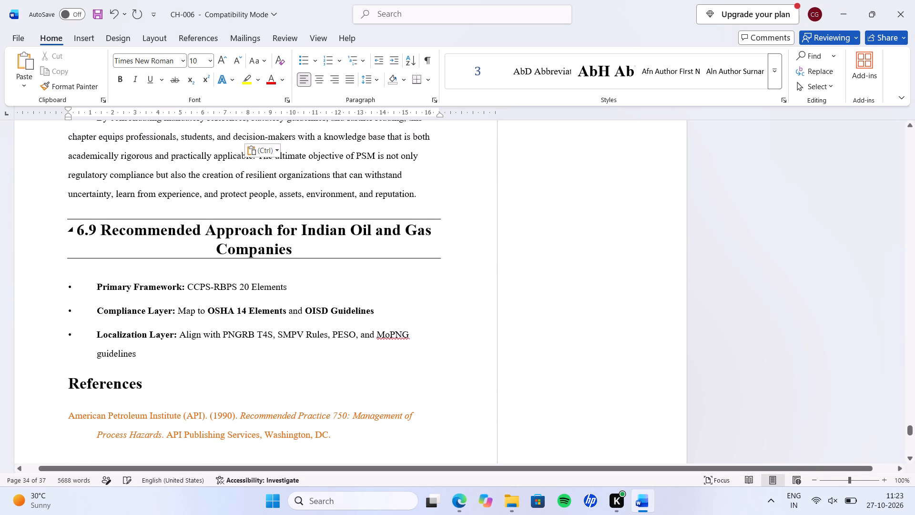
pyautogui.moveTo(266, 242); pyautogui.dragTo(5, 205)
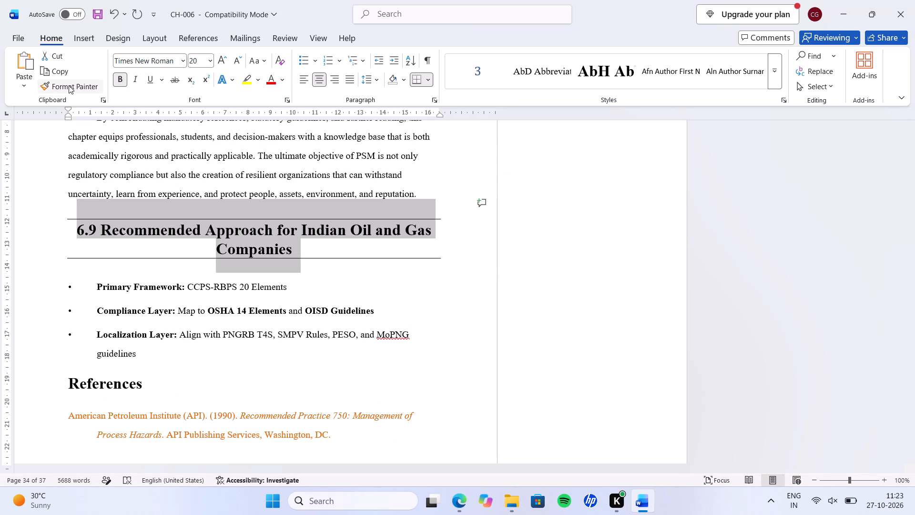
pyautogui.click(69, 85)
pyautogui.scroll(13, 106, 146)
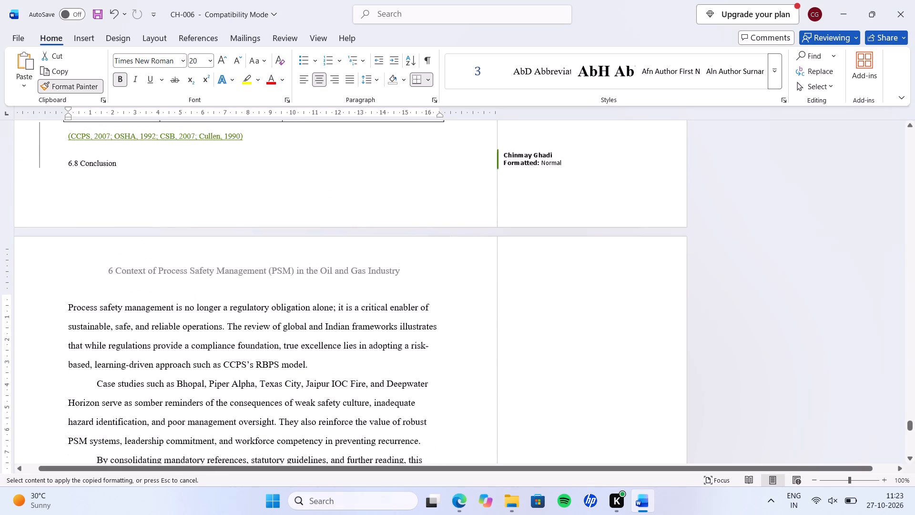
pyautogui.moveTo(132, 193); pyautogui.dragTo(63, 192)
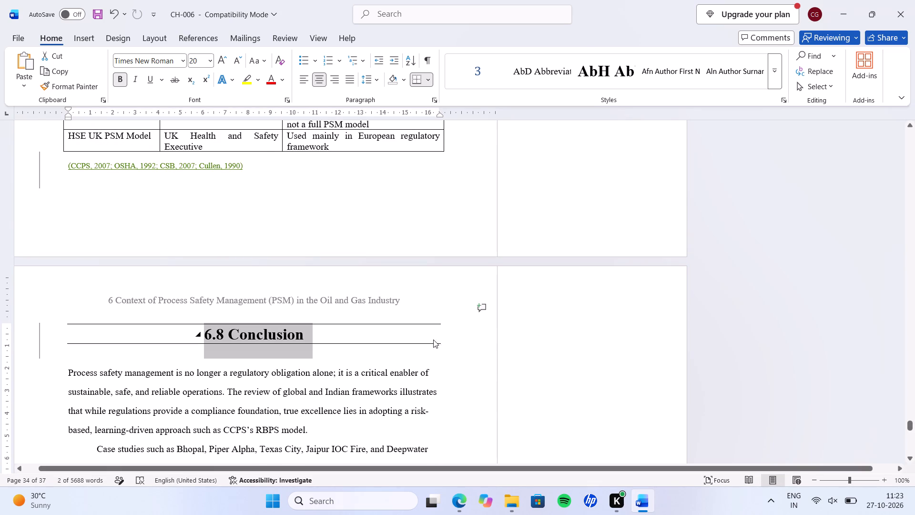
pyautogui.click(402, 389)
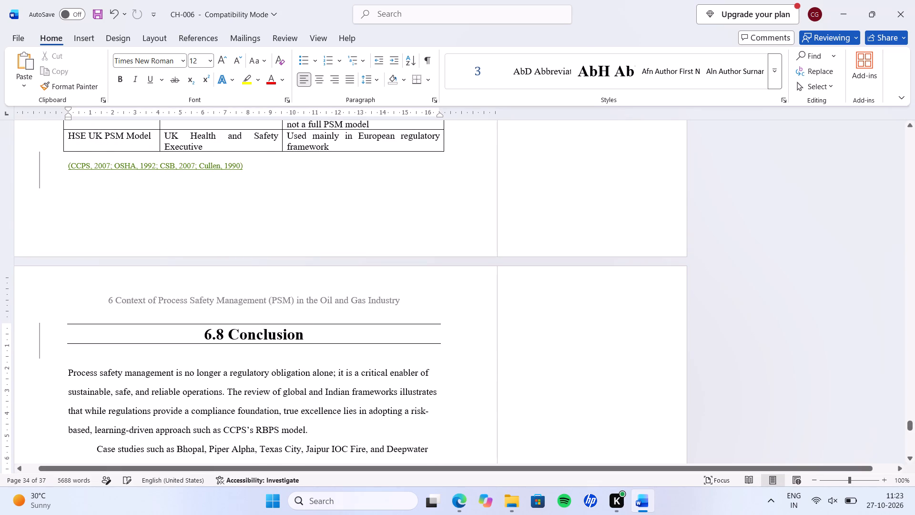
# Review Table 6.5, the citation placed below it and the formatting of the 6.8 Conclusion heading.
pyautogui.scroll(13, 357, 325)
pyautogui.scroll(-9, 357, 325)
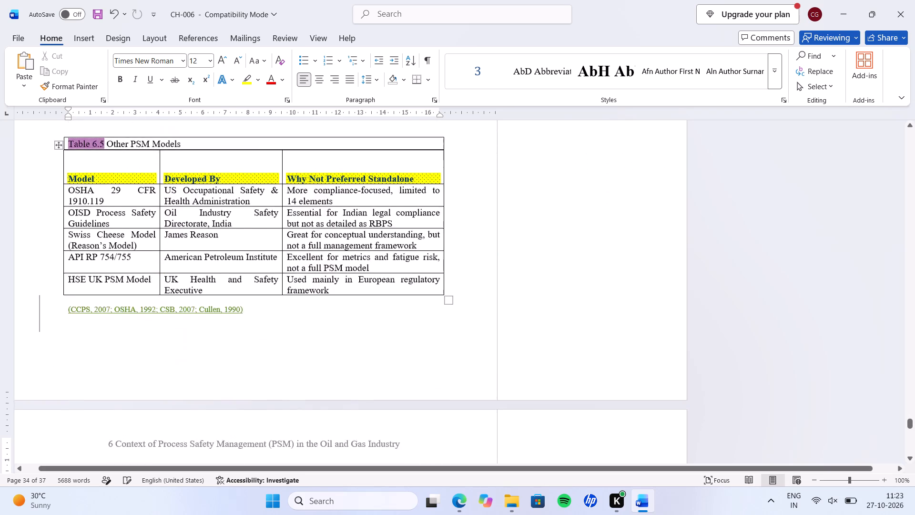
pyautogui.scroll(-9, 324, 322)
pyautogui.click(221, 204)
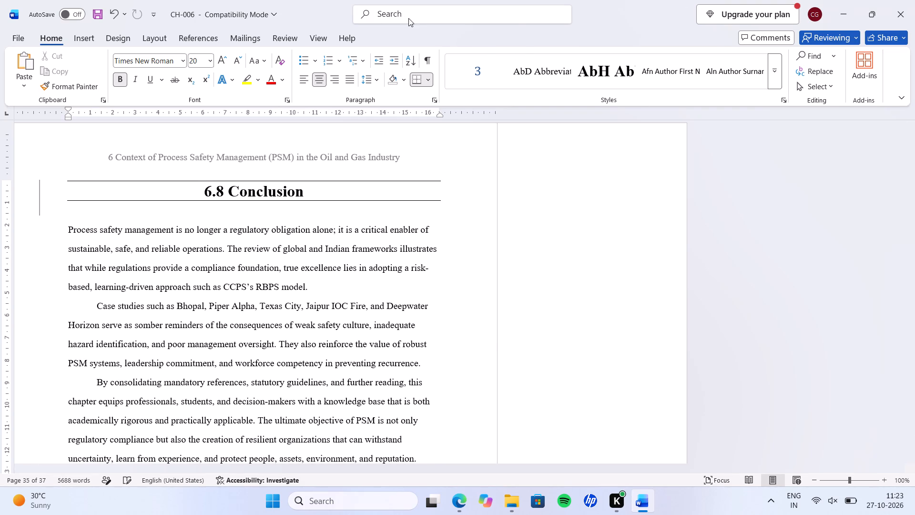
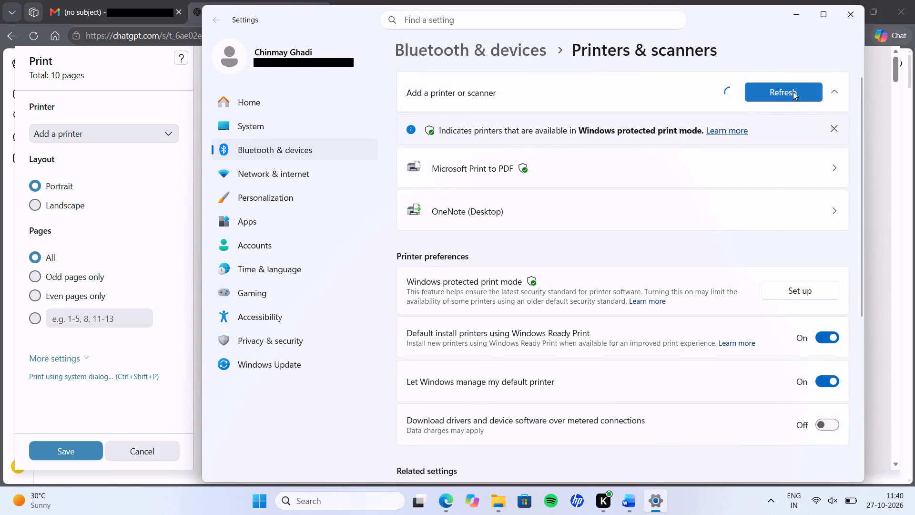
pyautogui.click(833, 124)
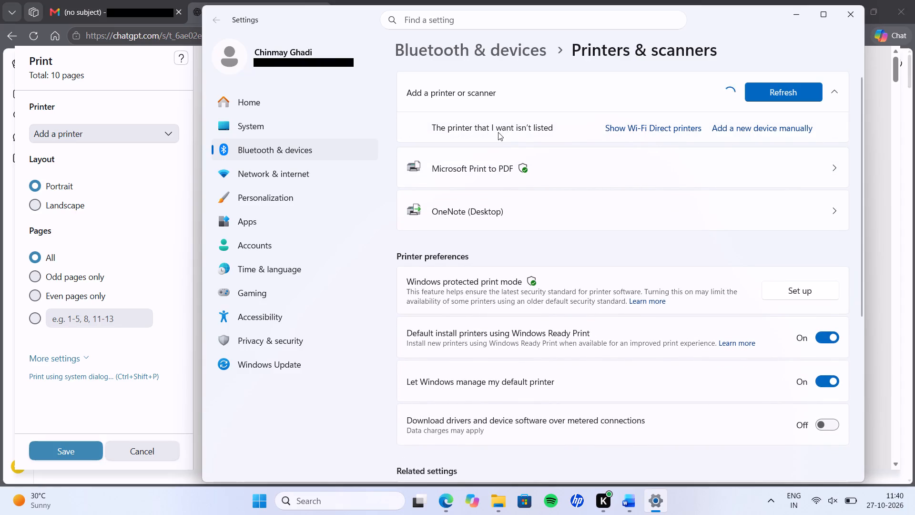
pyautogui.click(654, 127)
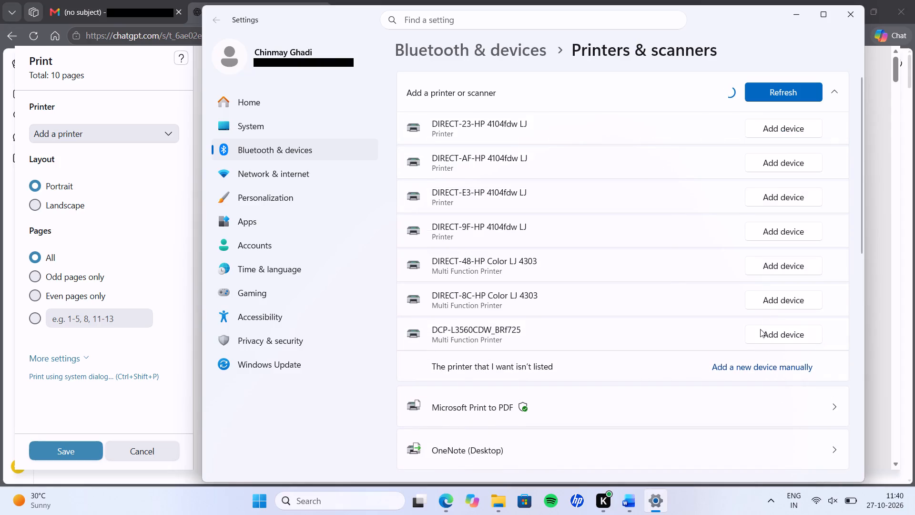
pyautogui.click(761, 94)
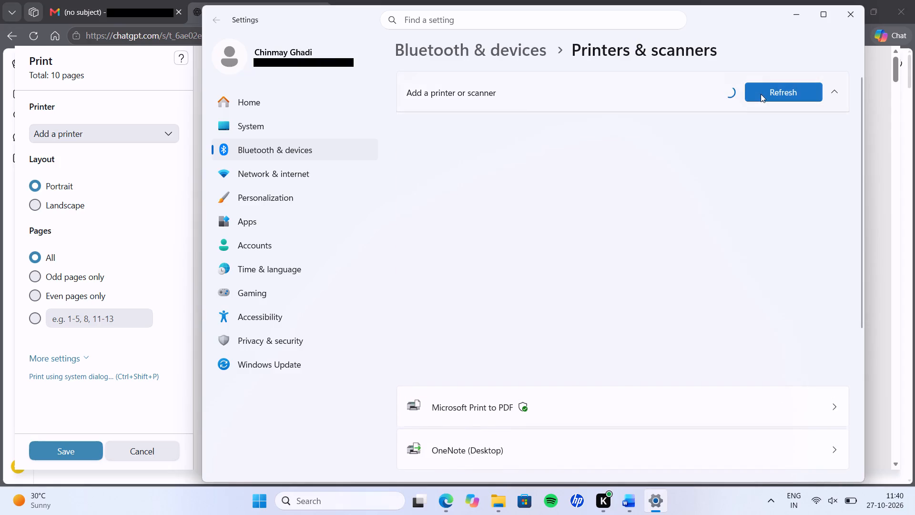
pyautogui.click(761, 94)
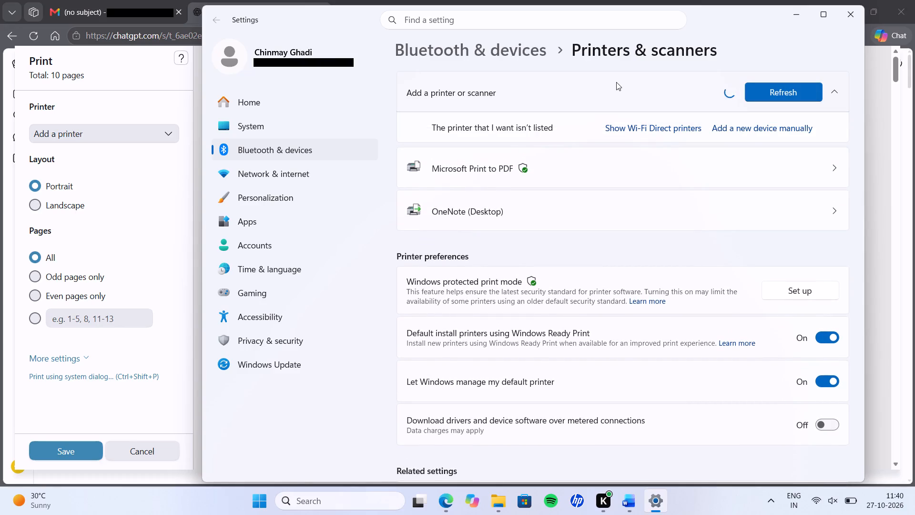
pyautogui.click(687, 133)
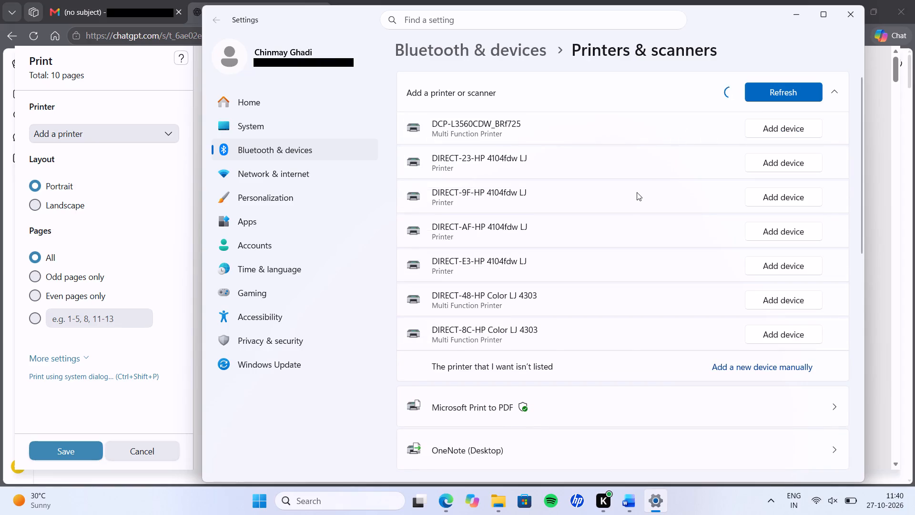
pyautogui.scroll(-2, 637, 192)
pyautogui.scroll(4, 637, 192)
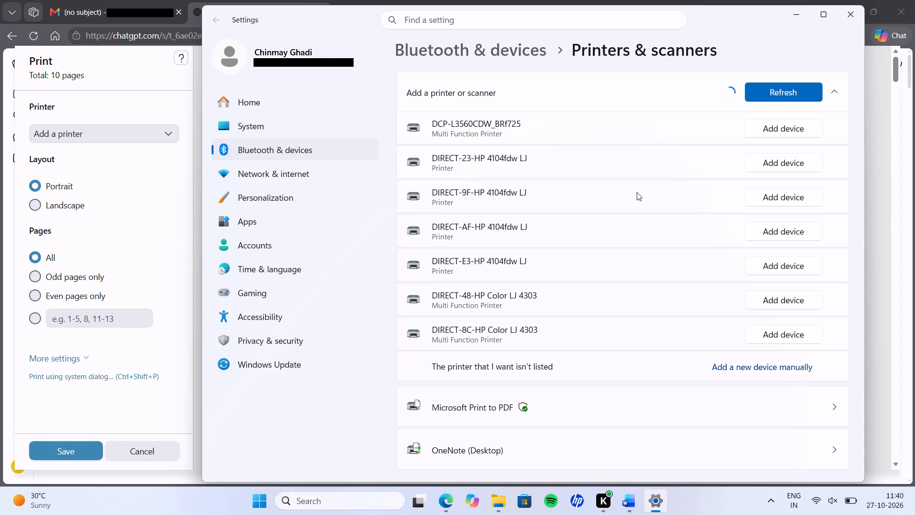
pyautogui.scroll(-1, 637, 192)
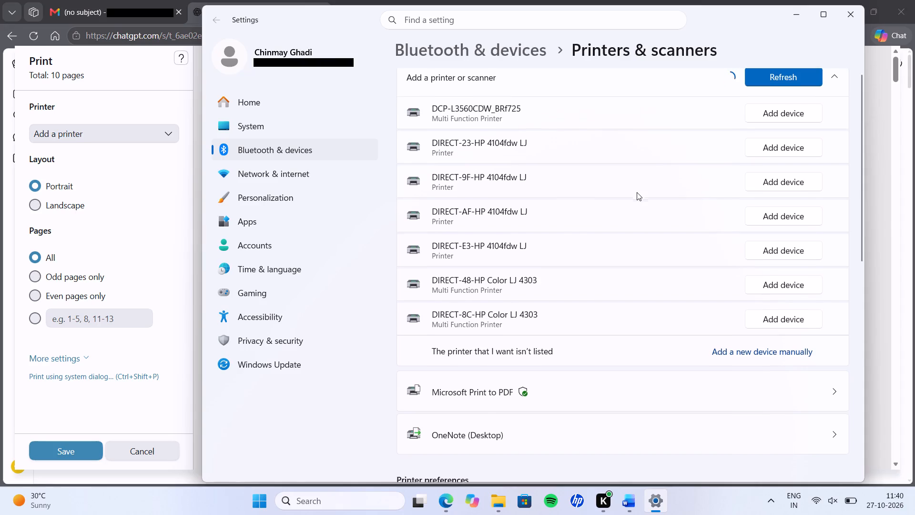
pyautogui.scroll(-1, 637, 192)
pyautogui.scroll(1, 744, 339)
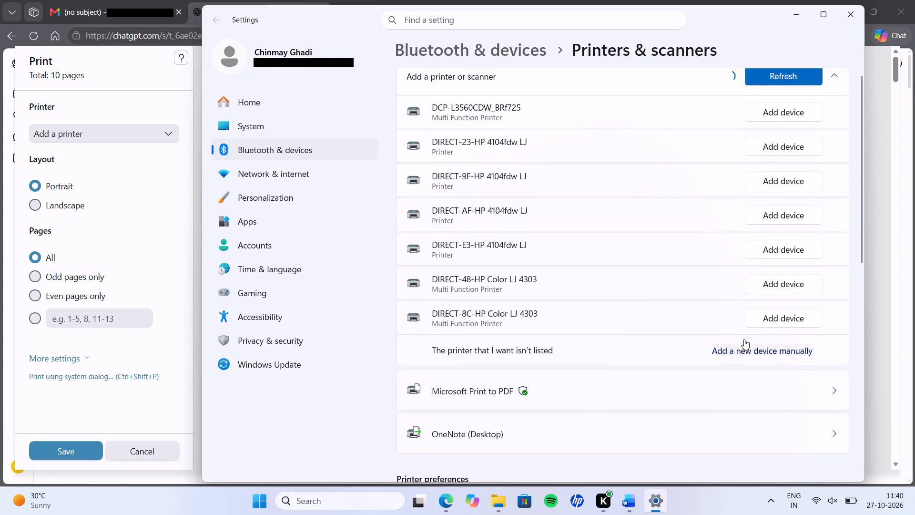
pyautogui.scroll(2, 744, 339)
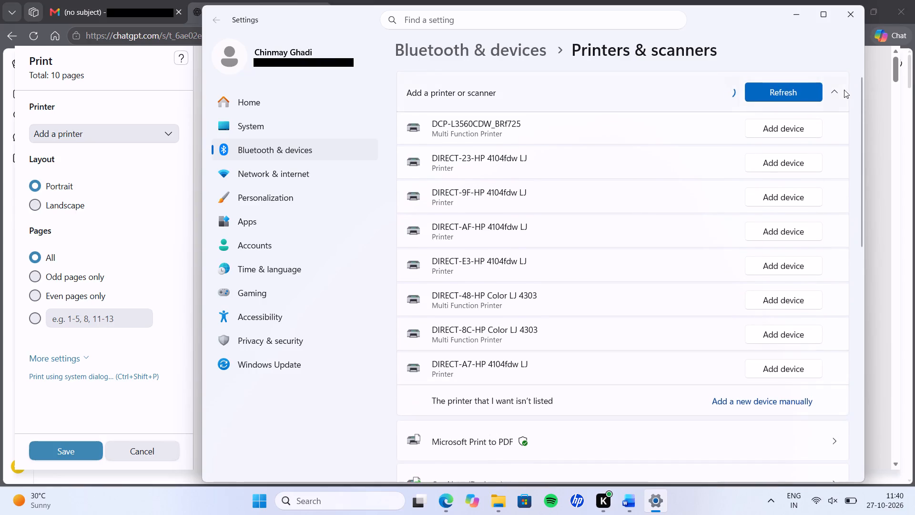
pyautogui.scroll(-1, 721, 302)
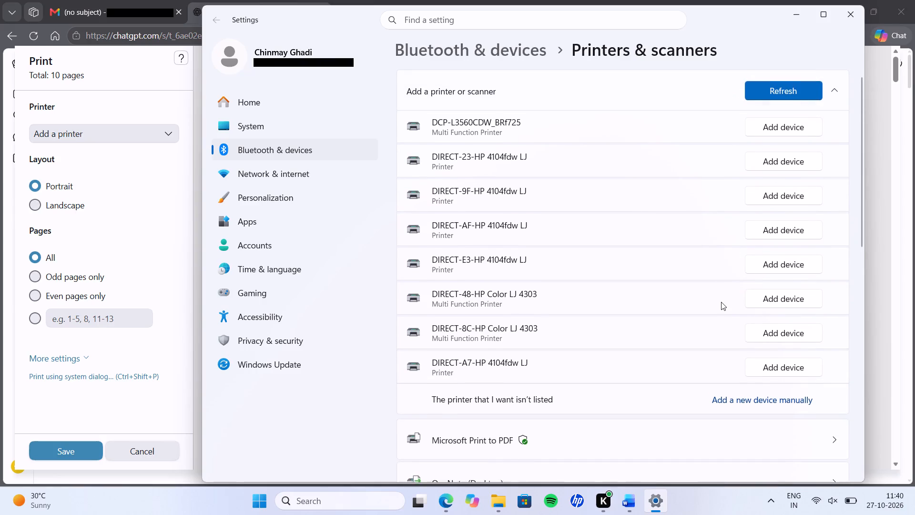
pyautogui.scroll(-3, 721, 302)
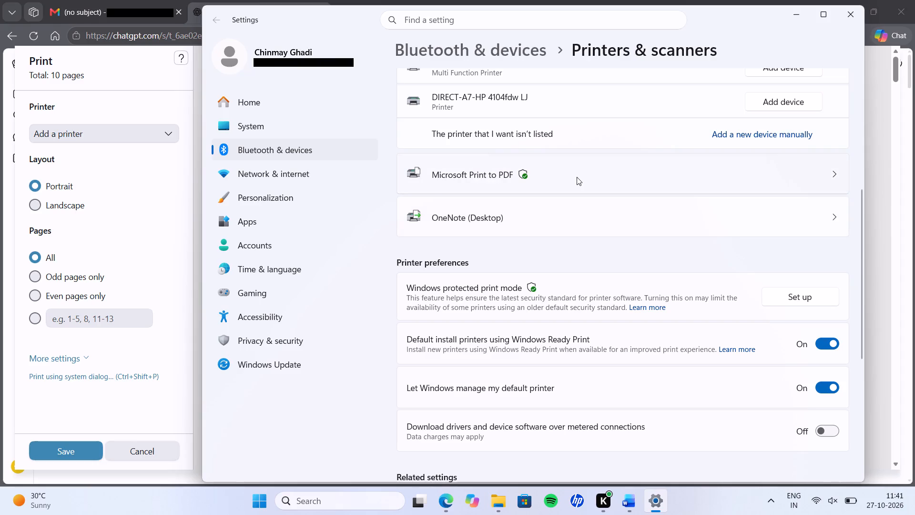
pyautogui.scroll(-1, 577, 177)
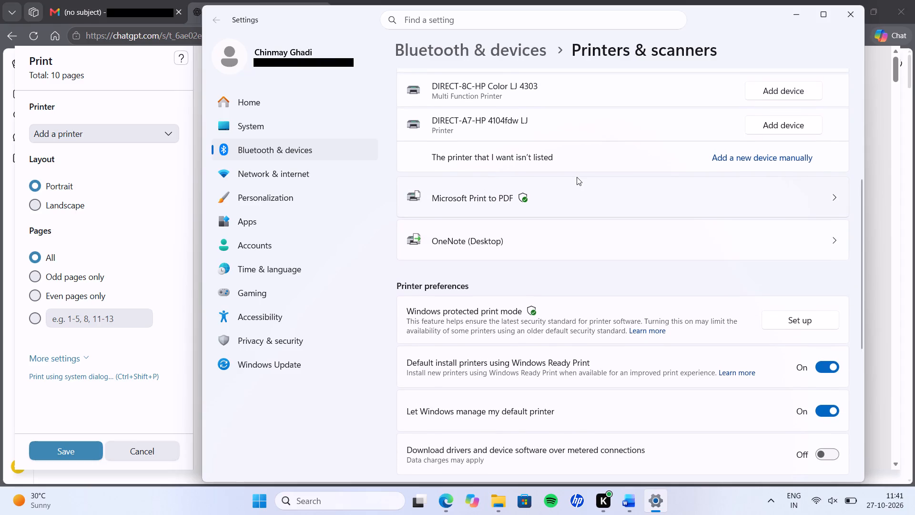
pyautogui.scroll(-1, 577, 177)
pyautogui.scroll(2, 577, 177)
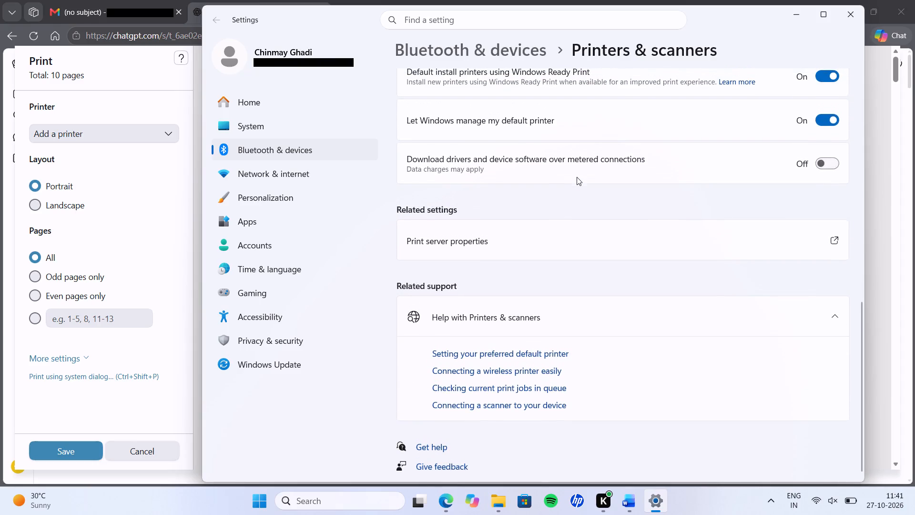
pyautogui.scroll(4, 577, 177)
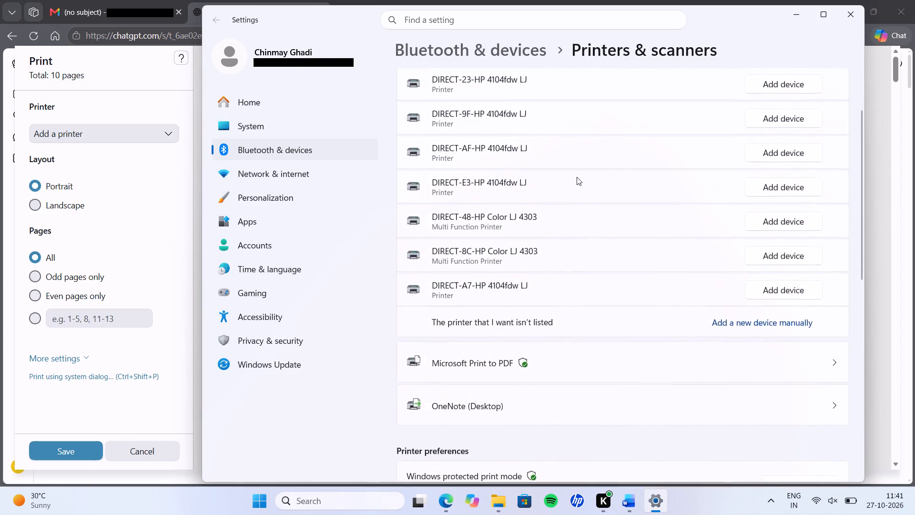
pyautogui.scroll(3, 577, 177)
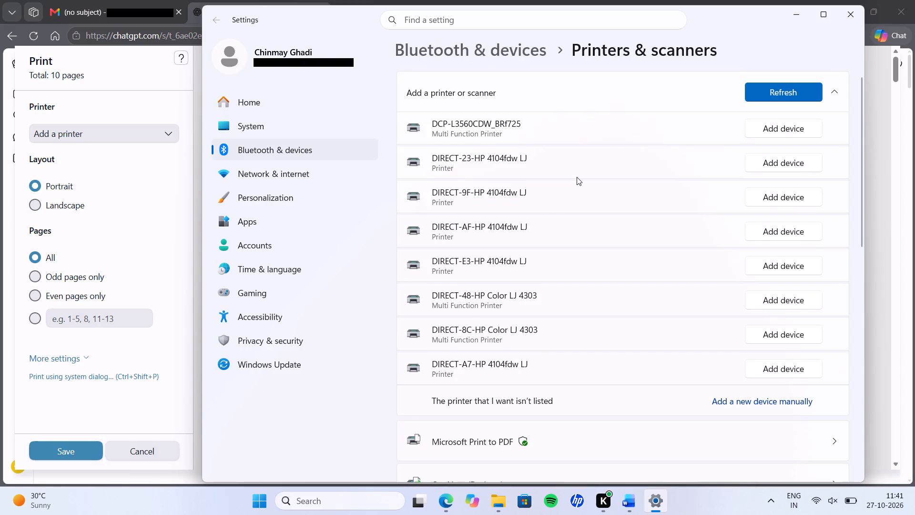
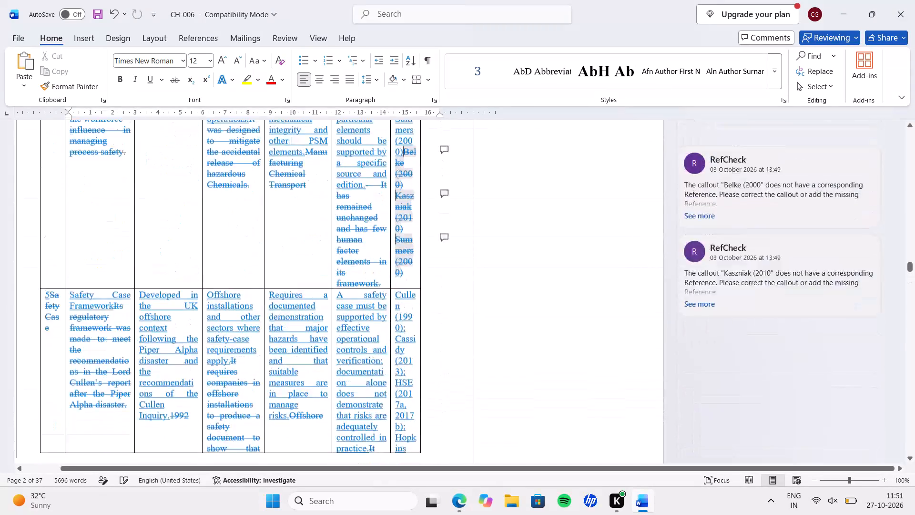
pyautogui.scroll(20, 299, 278)
pyautogui.scroll(20, 299, 278)
pyautogui.scroll(20, 299, 278)
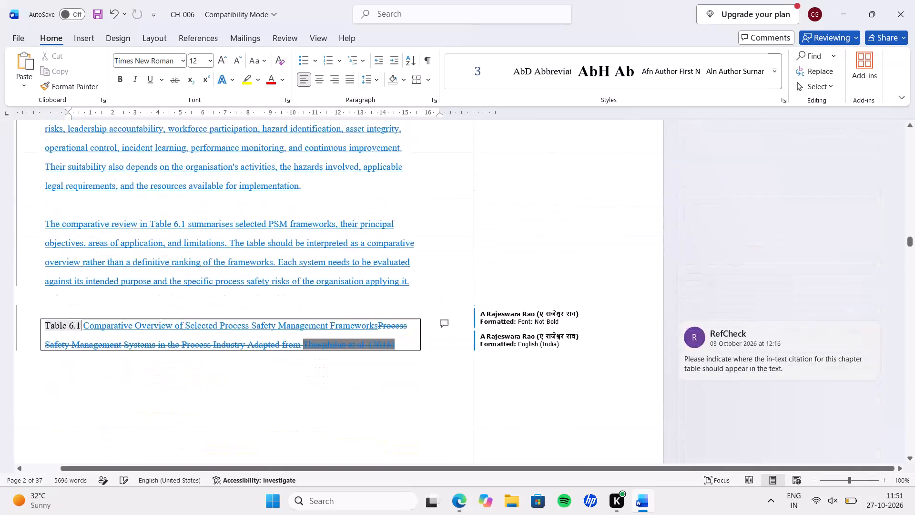
pyautogui.scroll(-13, 299, 278)
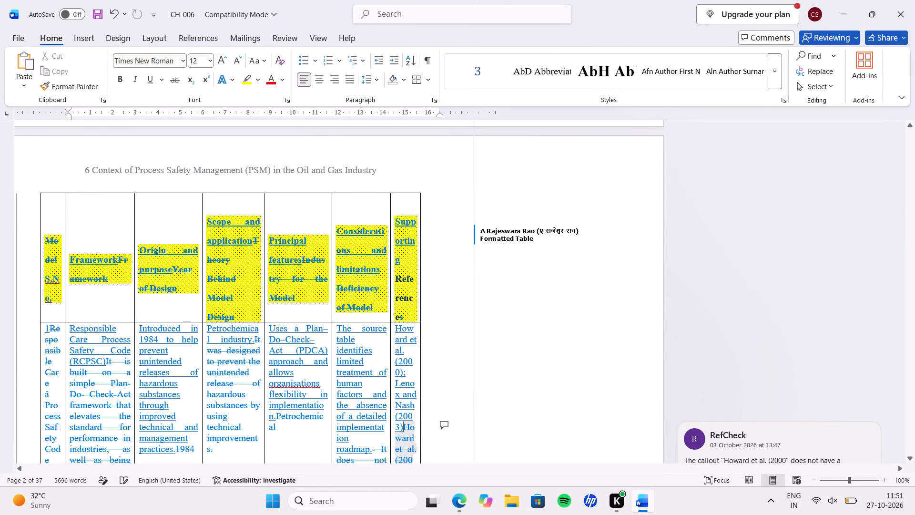
pyautogui.scroll(11, 129, 239)
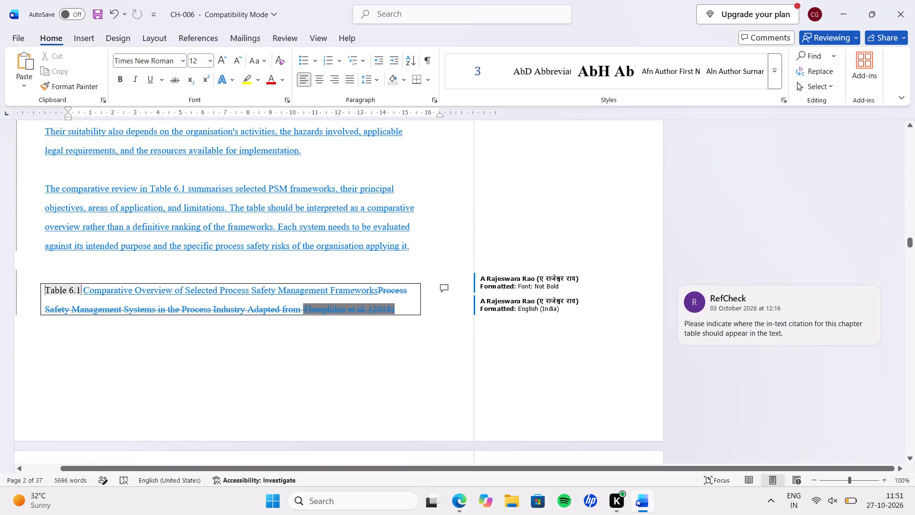
pyautogui.hotkey('alt', 'Tab')
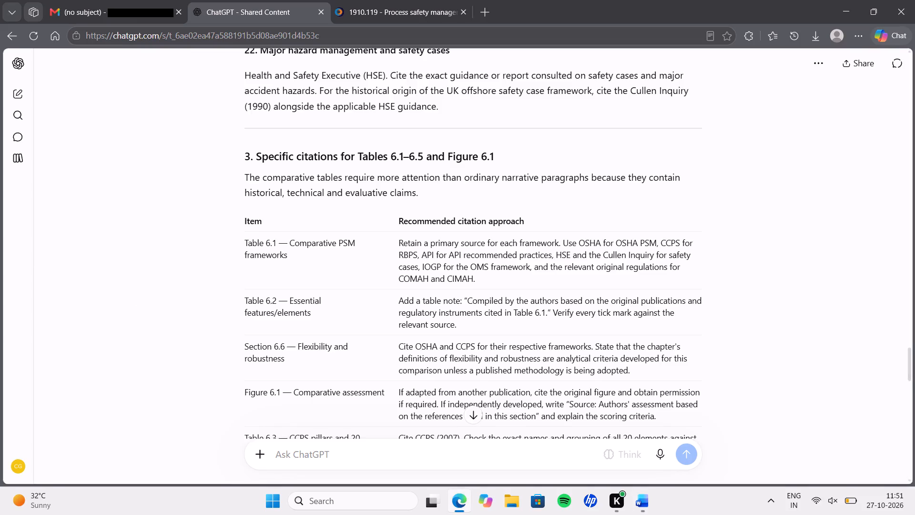
pyautogui.hotkey('alt', 'Tab')
pyautogui.hotkey('alt', 'Tab')
pyautogui.hotkey('alt', 'Tab')
# Expand and read the RefCheck comment on the Howard et al. (2000) callout in Table 6.1.
pyautogui.scroll(-15, 426, 298)
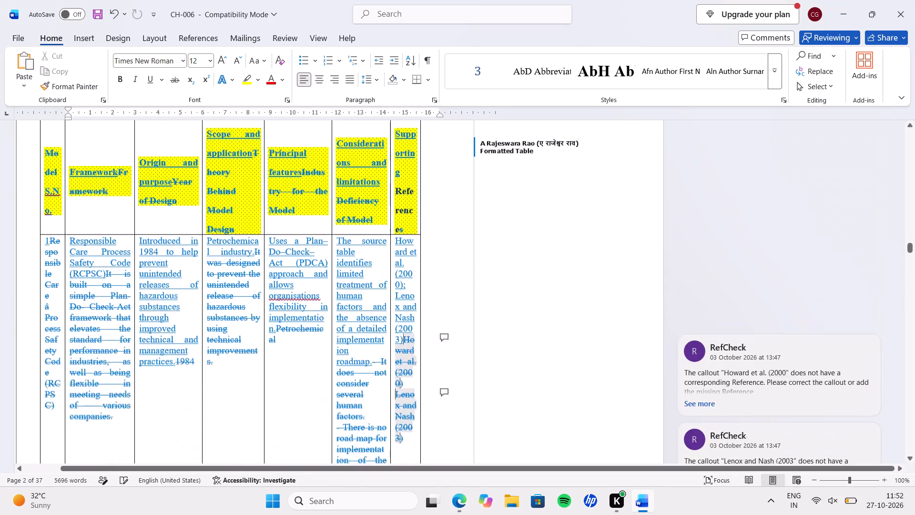
pyautogui.scroll(-5, 408, 255)
pyautogui.hotkey('alt', 'Tab')
pyautogui.hotkey('alt', 'Tab')
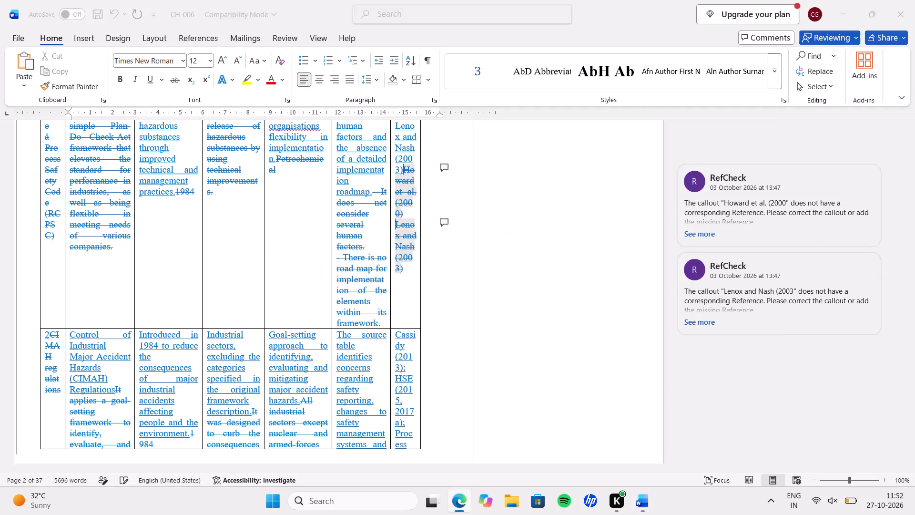
pyautogui.click(701, 233)
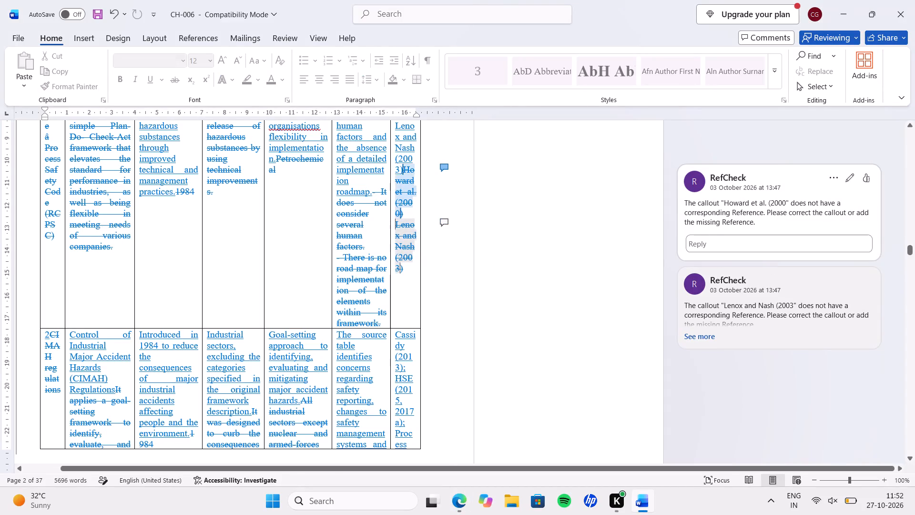
pyautogui.click(587, 228)
# Switch to the shared ChatGPT plan and reread the citation advice for Tables 6.1–6.5 and the Section 6.7 correction.
pyautogui.hotkey('alt', 'Tab')
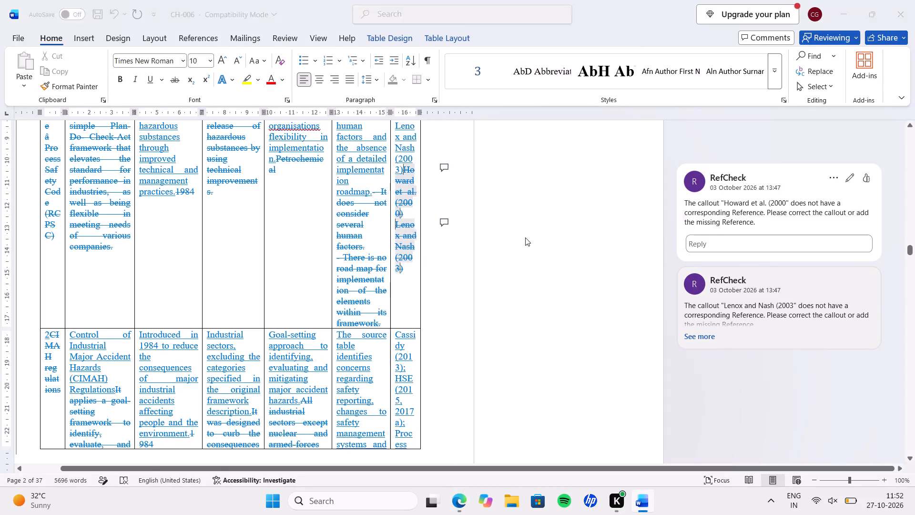
pyautogui.scroll(-12, 376, 258)
pyautogui.scroll(4, 376, 258)
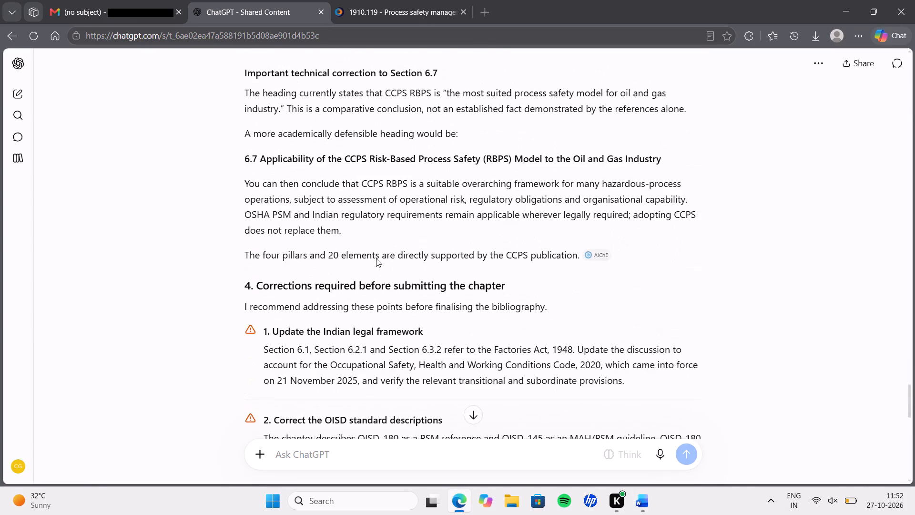
pyautogui.scroll(3, 314, 218)
pyautogui.scroll(1, 266, 229)
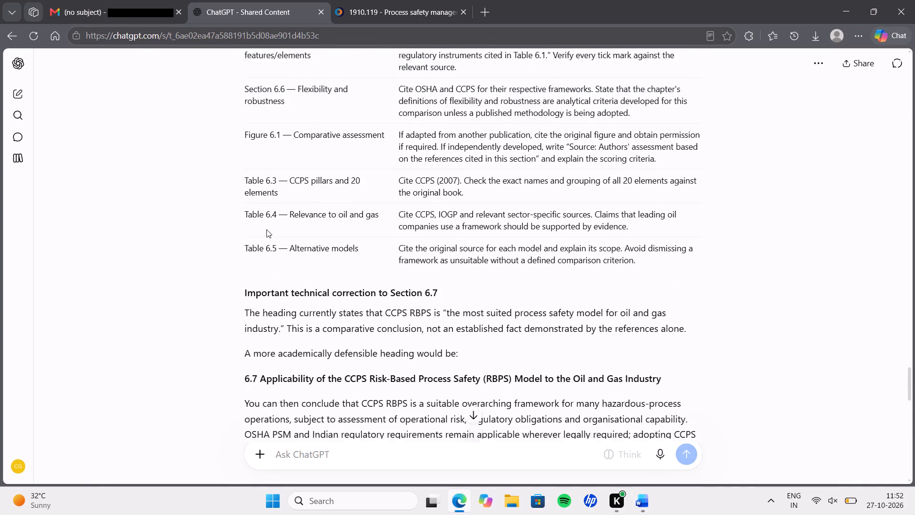
pyautogui.scroll(2, 297, 125)
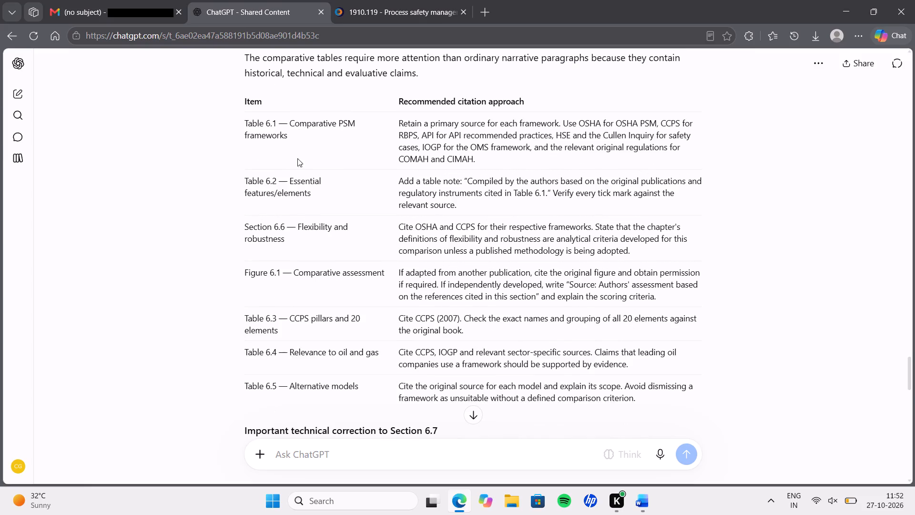
# Examine the remaining Table 6.1 rows in CH-006 and compare Table 6.2 with the plan's advice on a table note.
pyautogui.hotkey('alt', 'Tab')
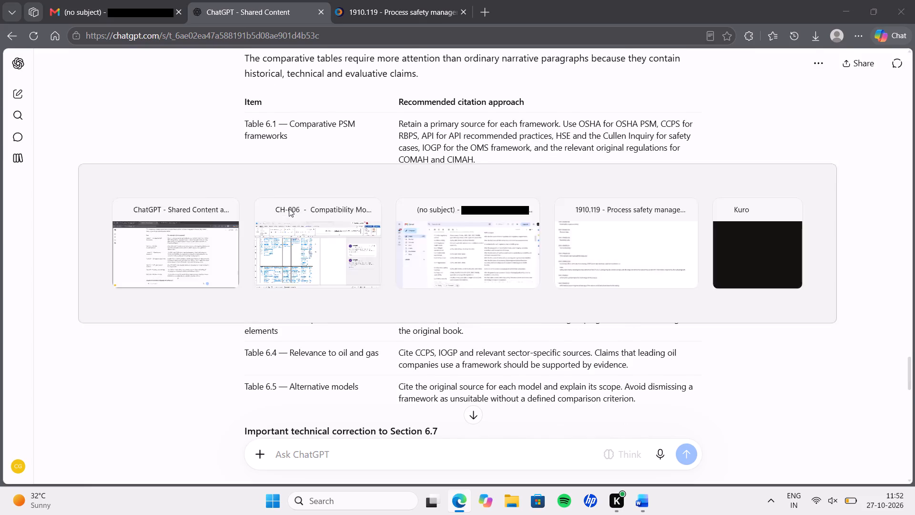
pyautogui.scroll(-19, 287, 214)
pyautogui.moveTo(914, 274); pyautogui.dragTo(911, 314)
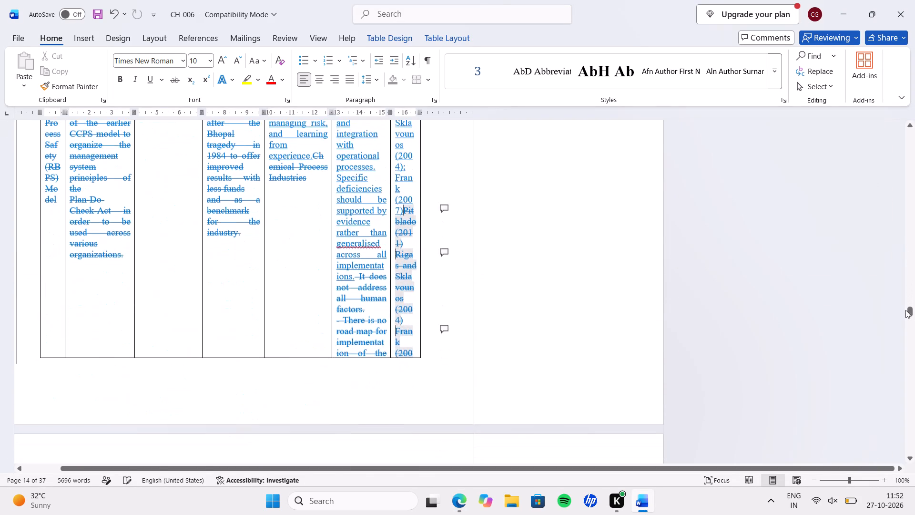
pyautogui.scroll(-20, 517, 287)
pyautogui.scroll(-20, 517, 287)
pyautogui.scroll(-12, 517, 287)
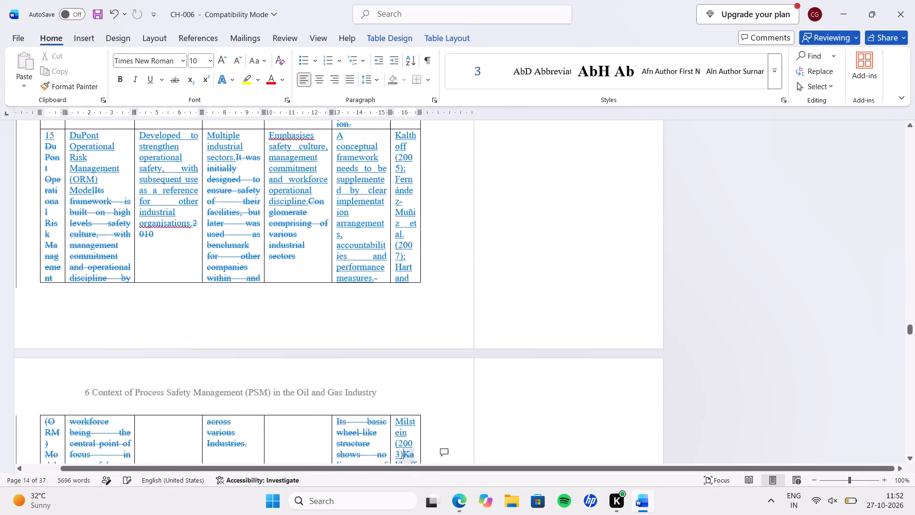
pyautogui.scroll(-20, 436, 242)
pyautogui.scroll(-20, 436, 242)
pyautogui.scroll(-16, 436, 242)
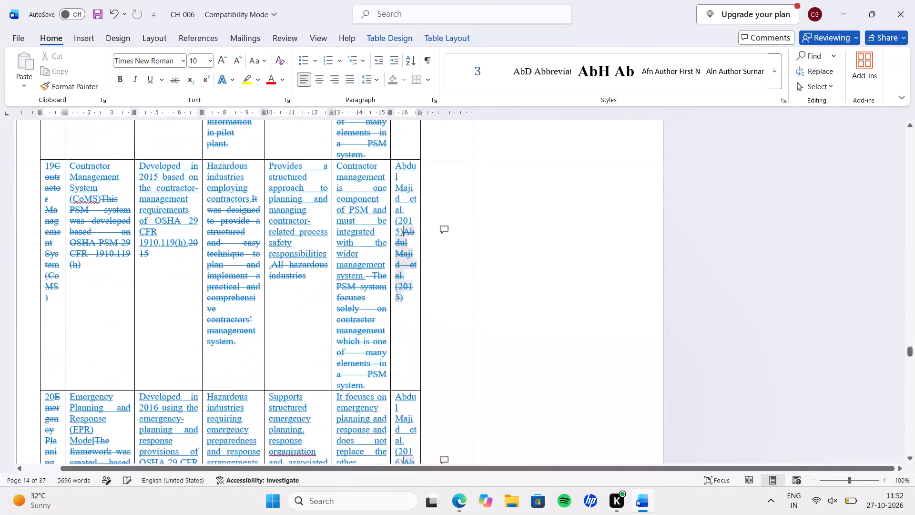
pyautogui.scroll(-20, 433, 235)
pyautogui.scroll(-16, 433, 235)
pyautogui.scroll(-6, 914, 247)
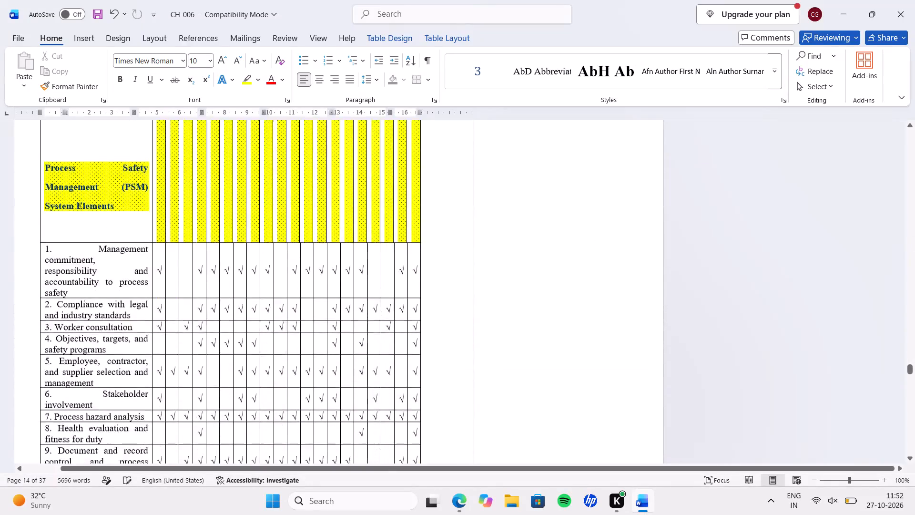
pyautogui.scroll(5, 358, 252)
pyautogui.scroll(7, 187, 255)
pyautogui.scroll(-4, 187, 255)
pyautogui.scroll(6, 187, 255)
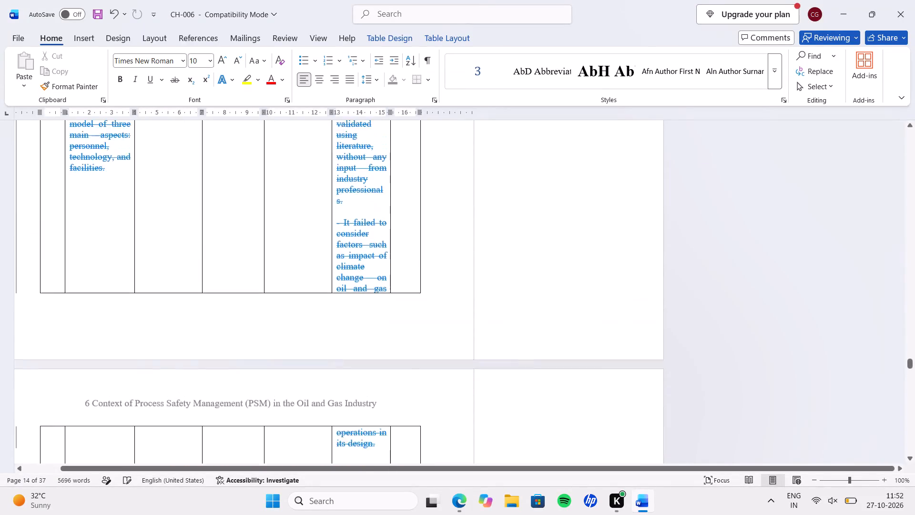
pyautogui.scroll(-15, 187, 255)
pyautogui.hotkey('alt', 'Tab')
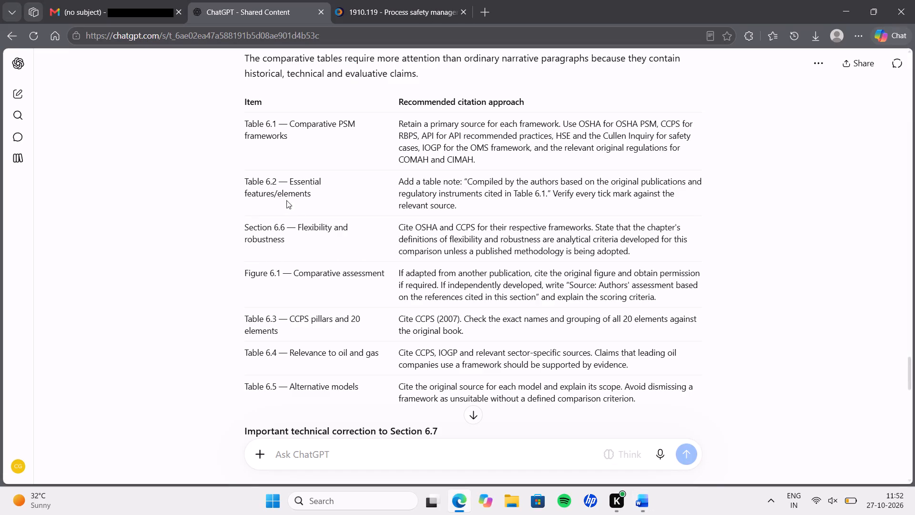
pyautogui.hotkey('alt', 'Tab')
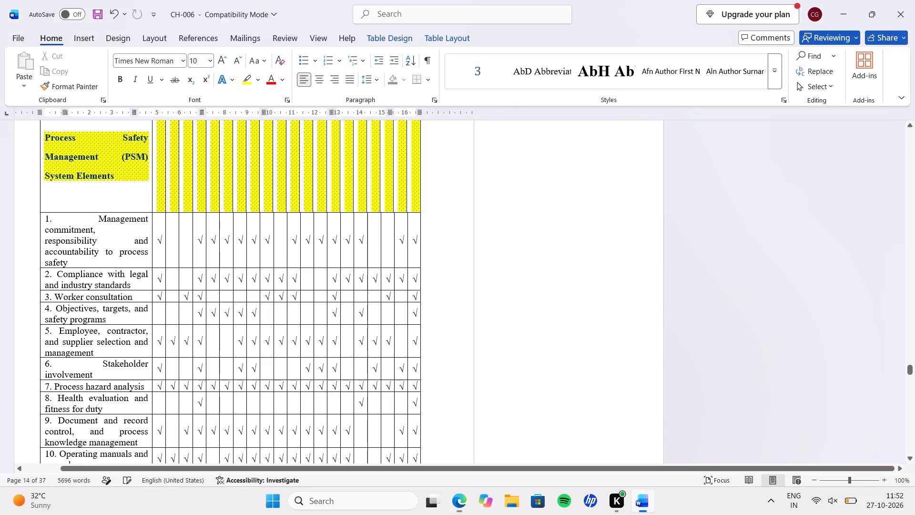
pyautogui.scroll(3, 151, 218)
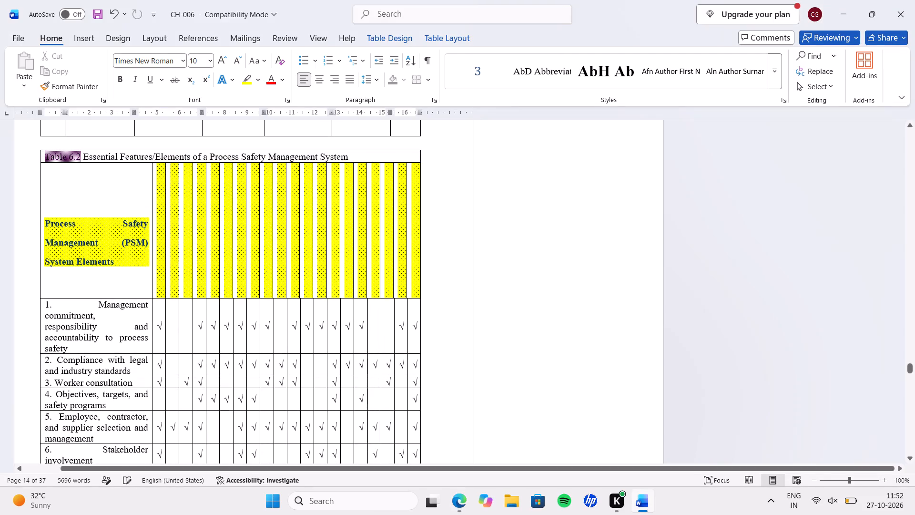
pyautogui.hotkey('alt', 'Tab')
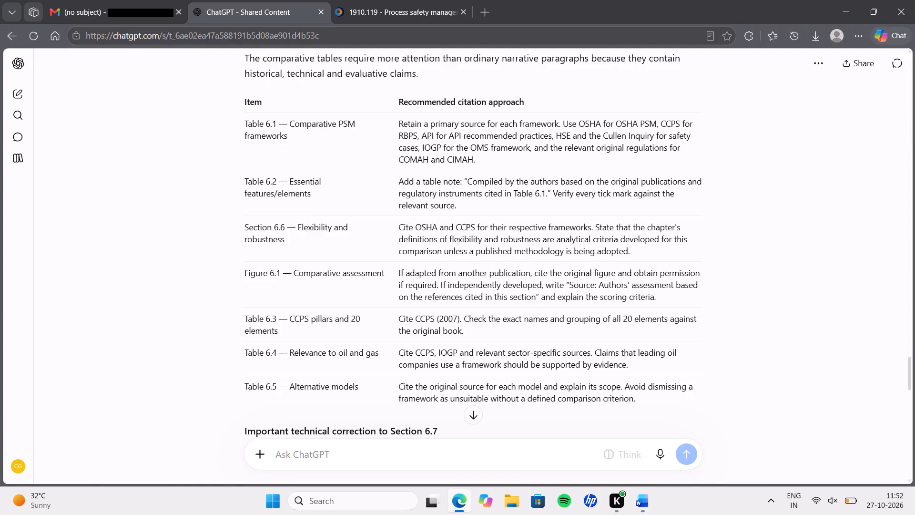
pyautogui.hotkey('alt', 'Tab')
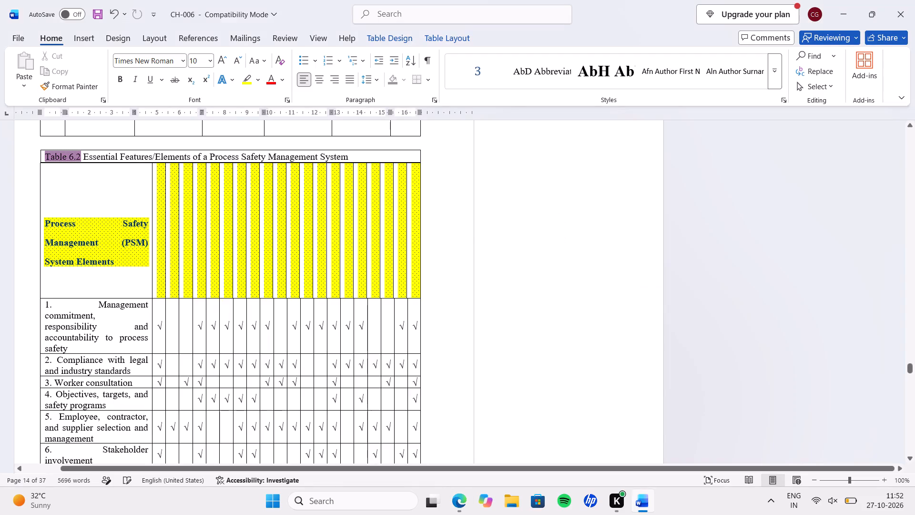
pyautogui.scroll(-12, 222, 278)
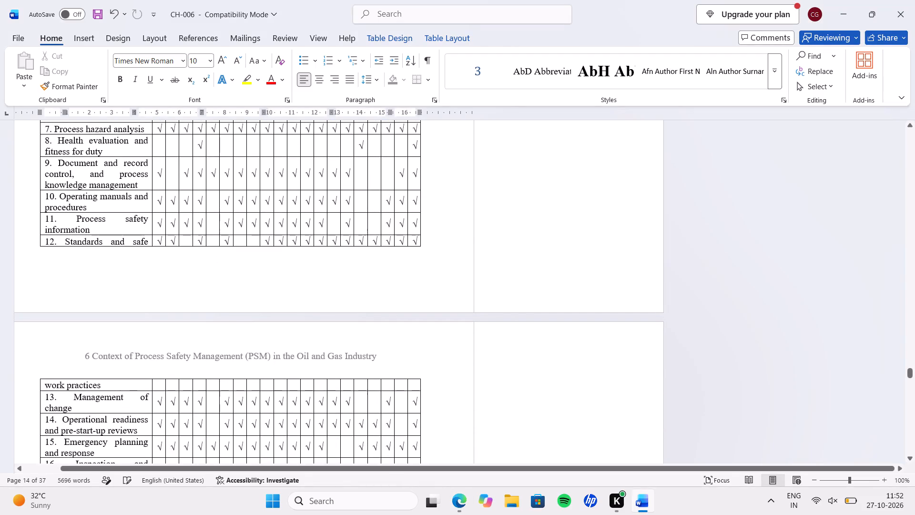